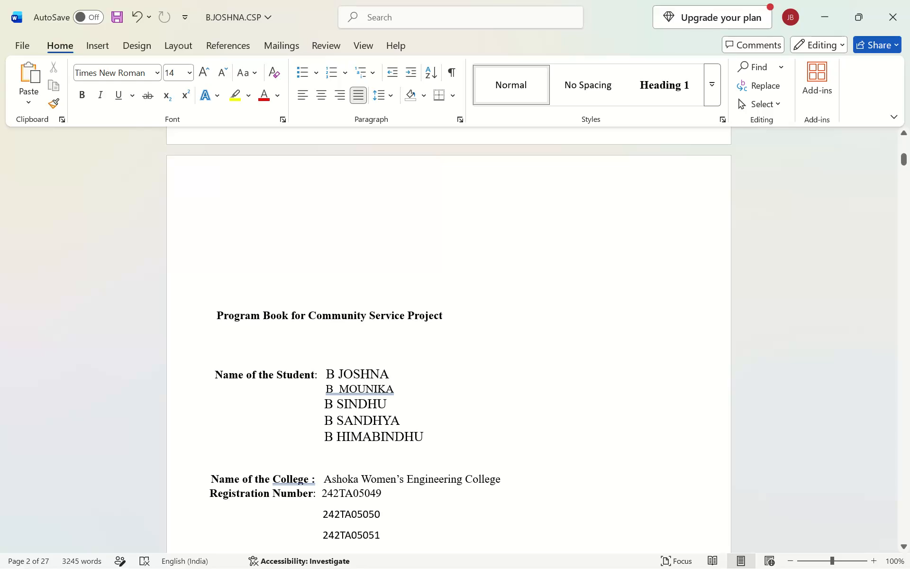
pyautogui.press('BackSpace')
pyautogui.press('BackSpace')
pyautogui.press('BackSpace')
pyautogui.press('BackSpace')
pyautogui.press('BackSpace')
pyautogui.press('BackSpace')
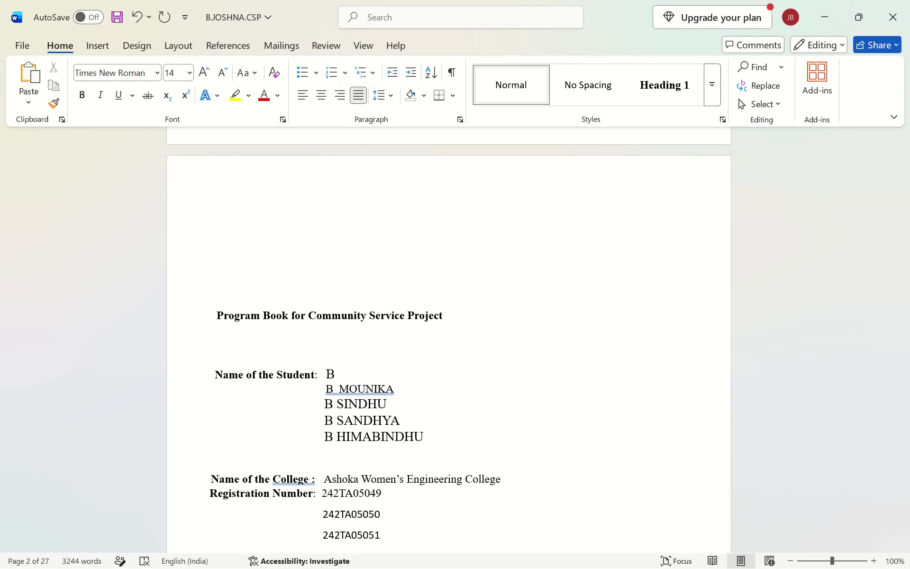
pyautogui.hotkey('shift', 'm')
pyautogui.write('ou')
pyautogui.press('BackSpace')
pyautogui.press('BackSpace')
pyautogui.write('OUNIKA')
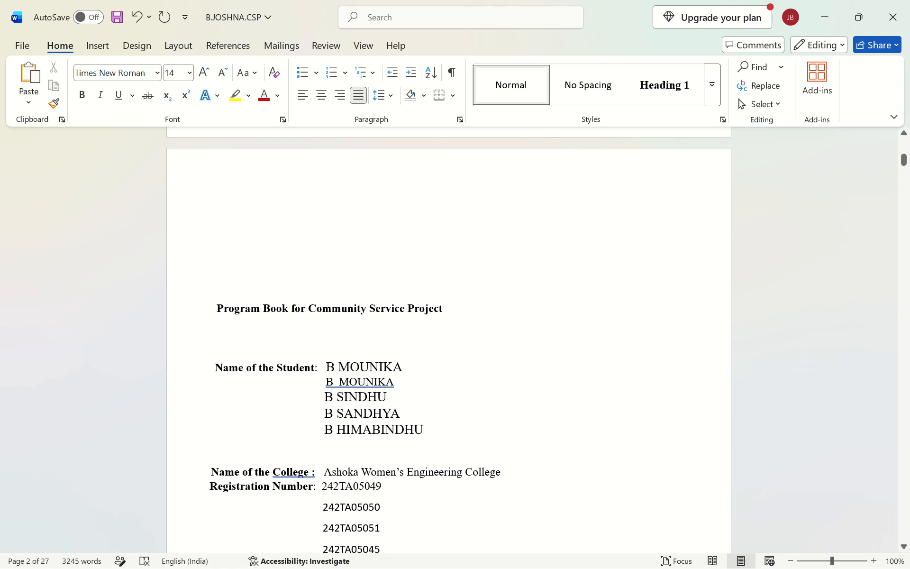
# Replace the second student entry on the Program Book page with the initial, a single space and JOSHNA.
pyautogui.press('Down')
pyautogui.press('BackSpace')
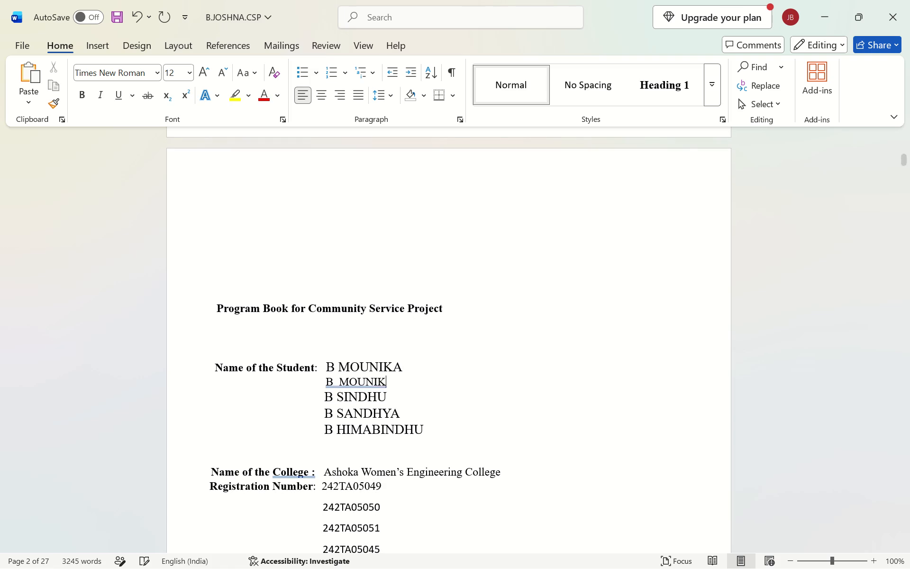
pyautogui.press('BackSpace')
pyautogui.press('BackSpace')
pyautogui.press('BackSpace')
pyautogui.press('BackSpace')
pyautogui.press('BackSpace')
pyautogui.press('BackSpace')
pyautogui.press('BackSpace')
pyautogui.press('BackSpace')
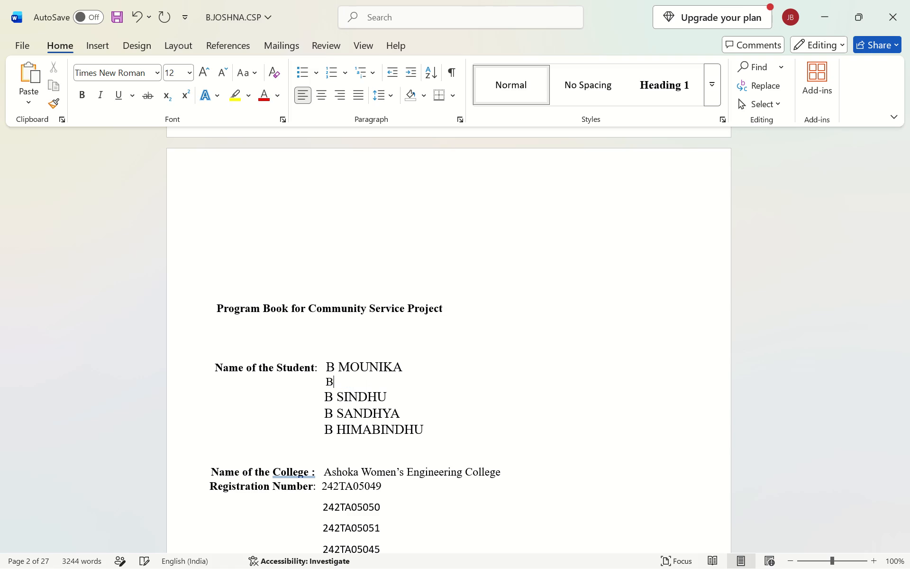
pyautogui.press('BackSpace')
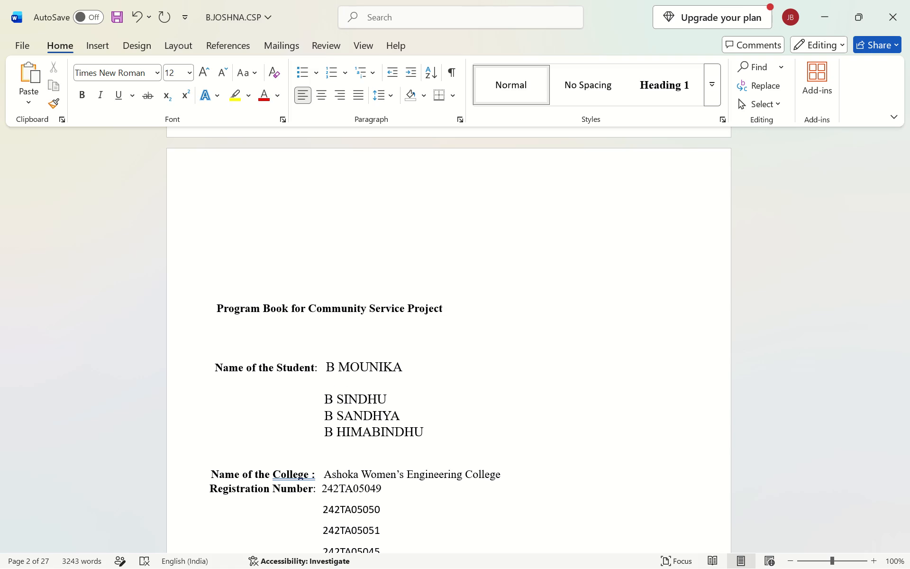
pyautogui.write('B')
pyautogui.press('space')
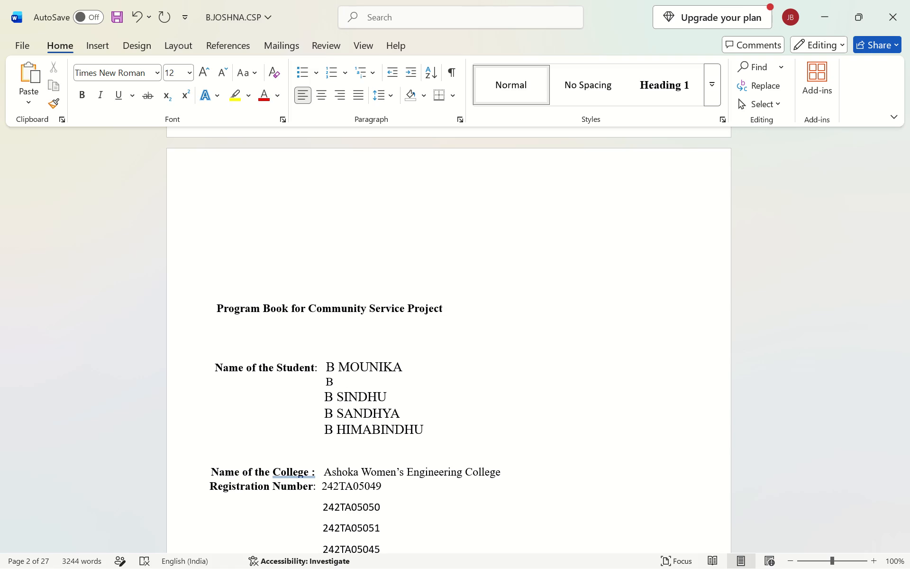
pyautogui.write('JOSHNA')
# Change the last two digits of the first two registration numbers on the Program Book page to 50 and 49 respectively.
pyautogui.scroll(-1, 394, 380)
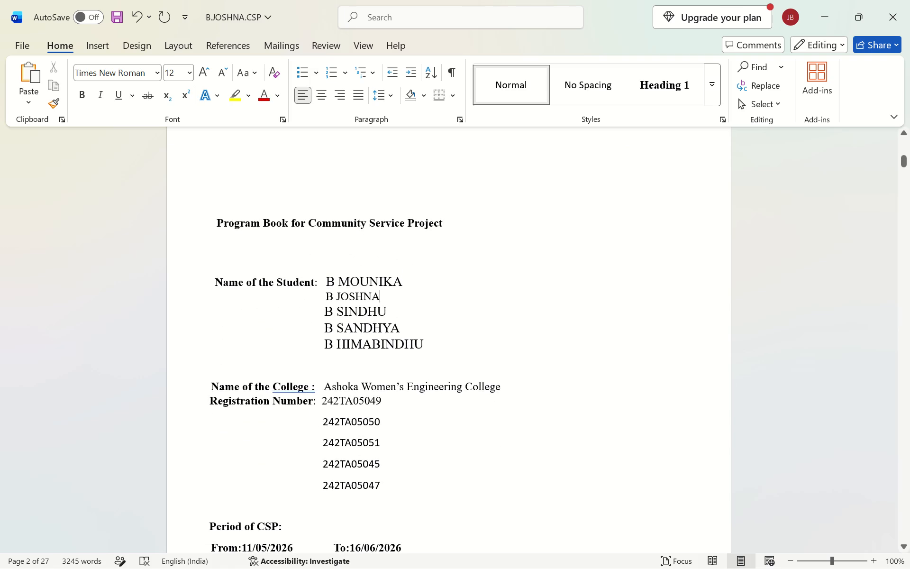
pyautogui.click(394, 398)
pyautogui.press('BackSpace')
pyautogui.press('BackSpace')
pyautogui.write('50')
pyautogui.press('Down')
pyautogui.press('BackSpace')
pyautogui.press('BackSpace')
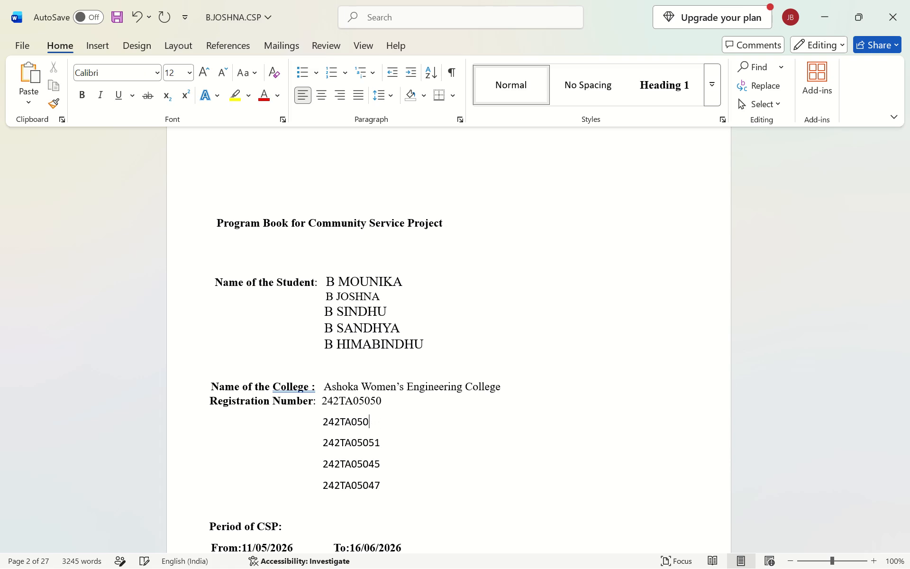
pyautogui.write('49')
# Replace the first student's given name on the Community Service Project Report page with MOUNIKA, keeping the initial.
pyautogui.scroll(-3, 394, 398)
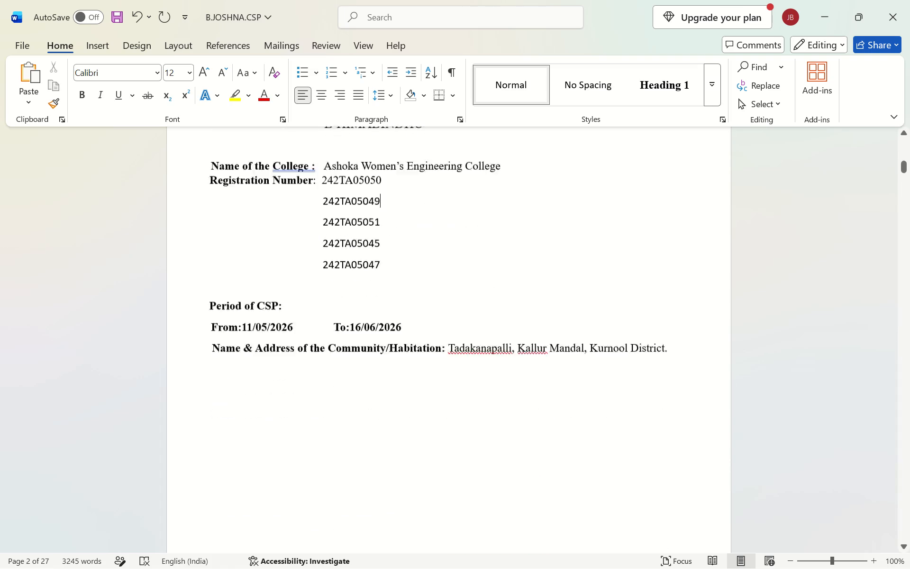
pyautogui.scroll(-3, 394, 398)
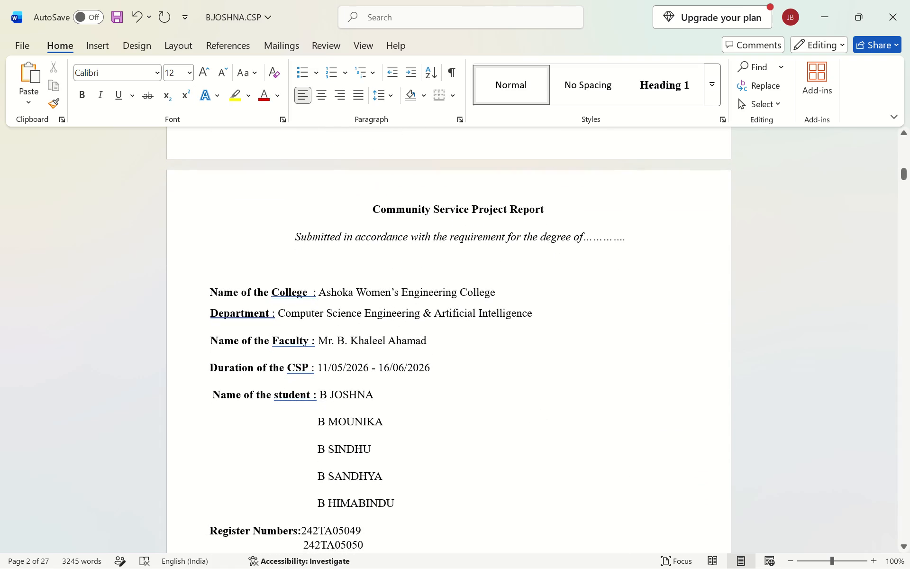
pyautogui.click(376, 394)
pyautogui.press('BackSpace')
pyautogui.press('BackSpace')
pyautogui.press('BackSpace')
pyautogui.press('BackSpace')
pyautogui.press('BackSpace')
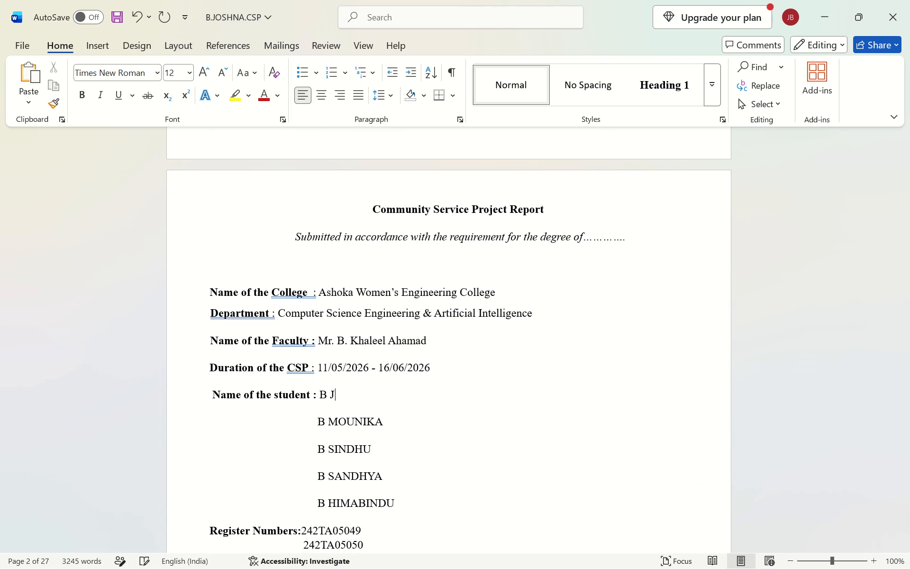
pyautogui.press('BackSpace')
pyautogui.write('MOUNIKA')
# Replace the second student's given name on the Community Service Project Report page with JOSHNA, keeping the initial.
pyautogui.press('Down')
pyautogui.press('BackSpace')
pyautogui.press('BackSpace')
pyautogui.press('BackSpace')
pyautogui.press('BackSpace')
pyautogui.press('BackSpace')
pyautogui.press('BackSpace')
pyautogui.press('BackSpace')
pyautogui.write('JOSJ')
pyautogui.hotkey('shift', 'BackSpace')
pyautogui.write('HNA')
# Change the last two digits of the first two register numbers on the report page to 50 and 49 respectively.
pyautogui.scroll(-2, 376, 394)
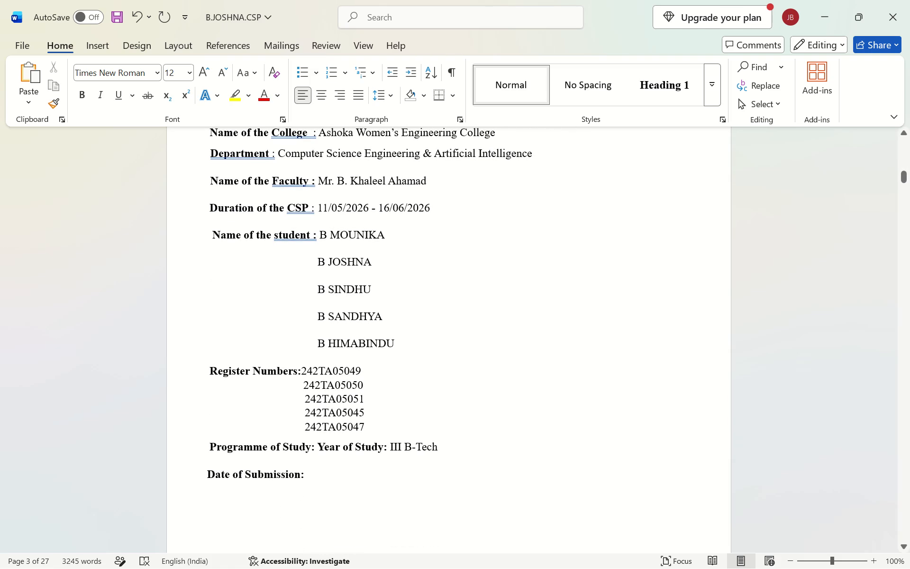
pyautogui.click(368, 367)
pyautogui.press('BackSpace')
pyautogui.press('BackSpace')
pyautogui.write('50')
pyautogui.press('Down')
pyautogui.press('BackSpace')
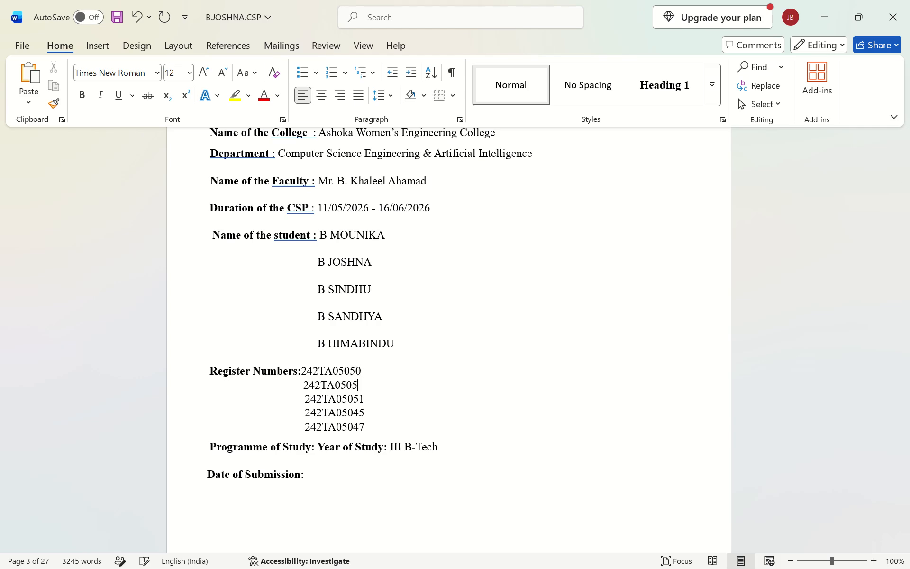
pyautogui.press('BackSpace')
pyautogui.write('49')
# Replace the volunteer's given name in the Certificate from Official of the Community with MOUNIKA, keeping the initial.
pyautogui.scroll(-2, 368, 367)
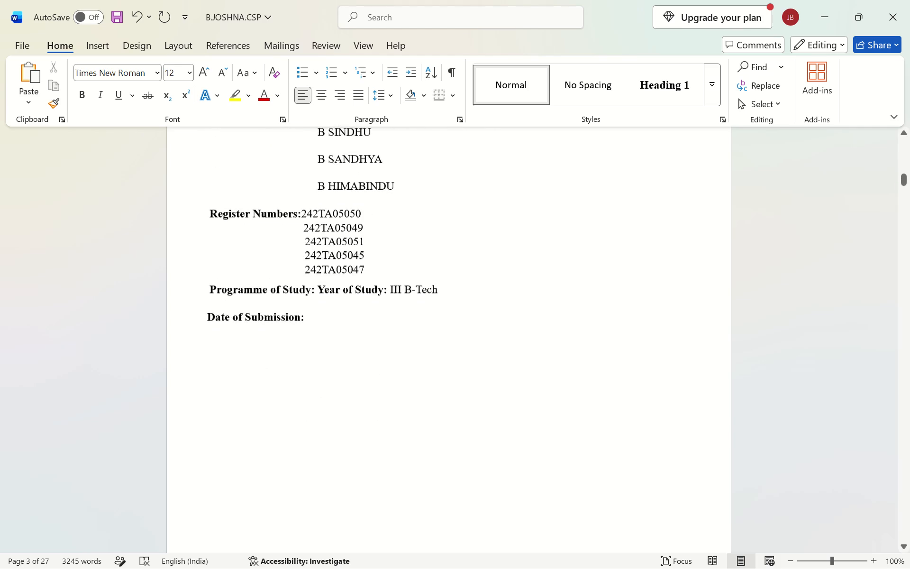
pyautogui.scroll(-2, 368, 367)
pyautogui.scroll(-2, 351, 248)
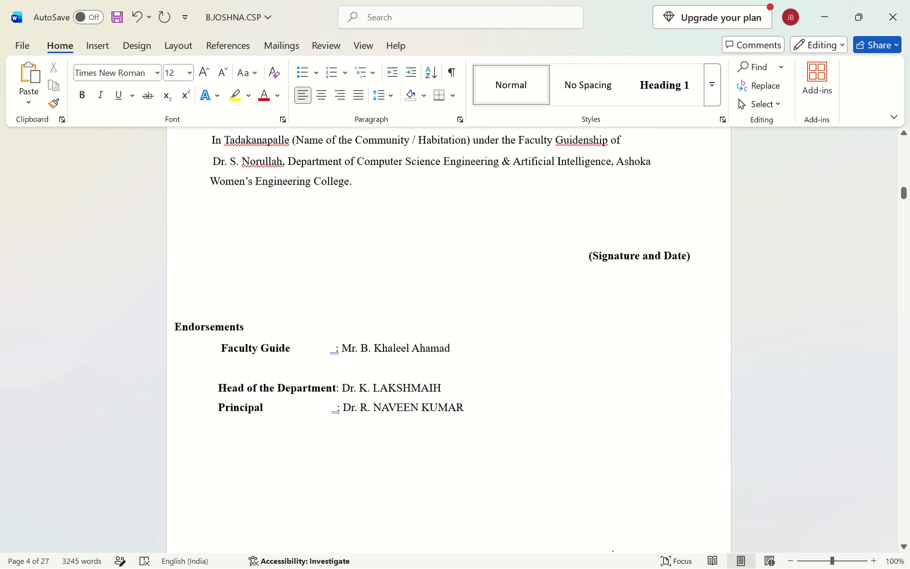
pyautogui.scroll(-4, 351, 248)
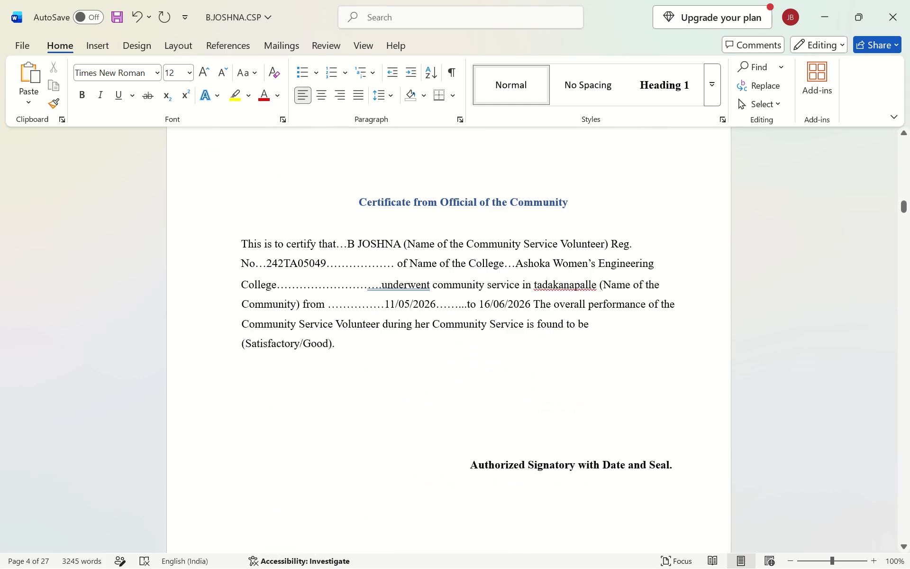
pyautogui.click(399, 212)
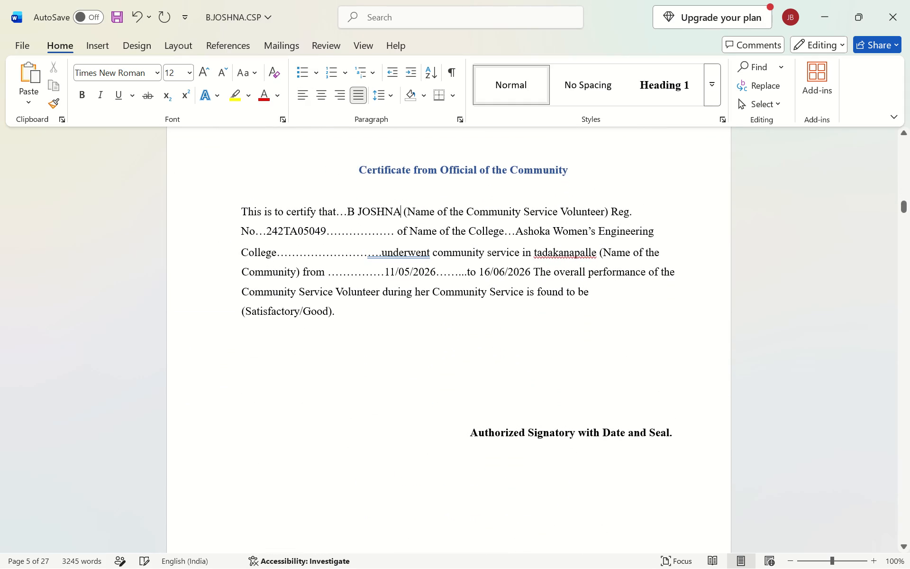
pyautogui.press('BackSpace')
pyautogui.press('BackSpace')
pyautogui.press('BackSpace')
pyautogui.press('BackSpace')
pyautogui.press('BackSpace')
pyautogui.press('BackSpace')
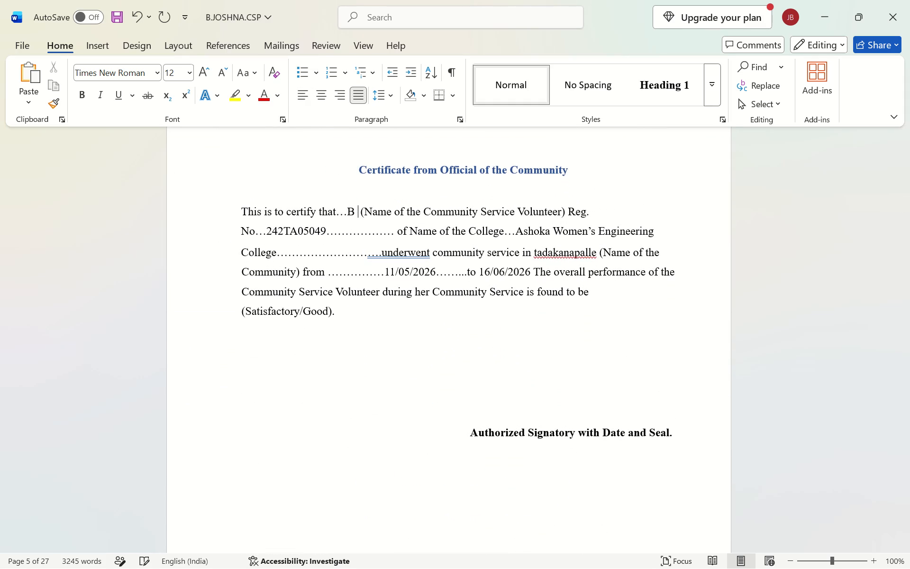
pyautogui.write('MOUNIKA')
# Change the last two digits of the registration number in the community official's certificate to 50.
pyautogui.scroll(-1, 399, 212)
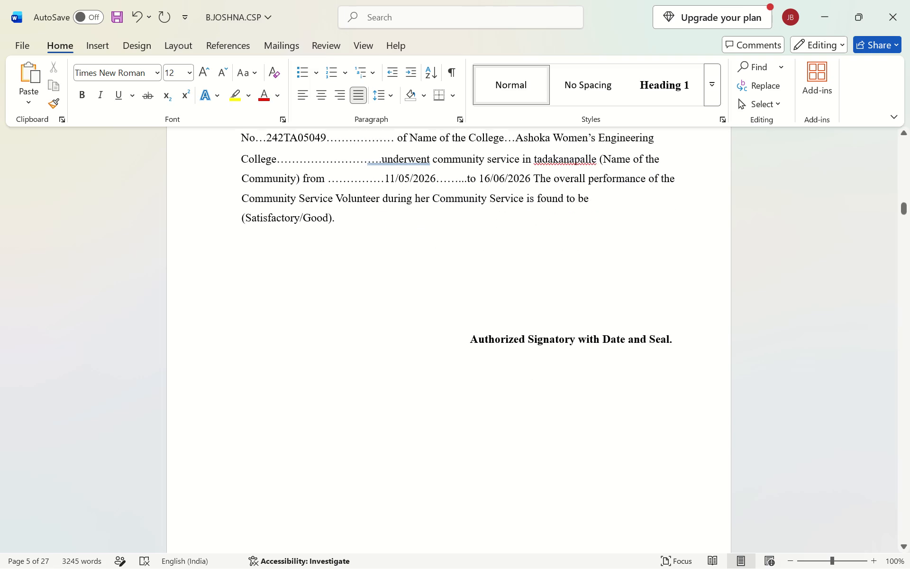
pyautogui.scroll(-1, 399, 212)
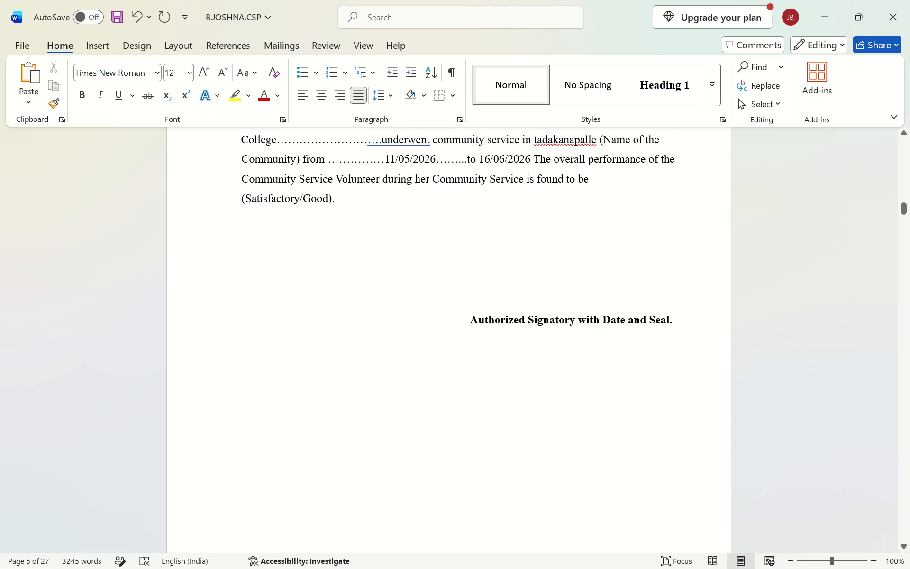
pyautogui.click(329, 153)
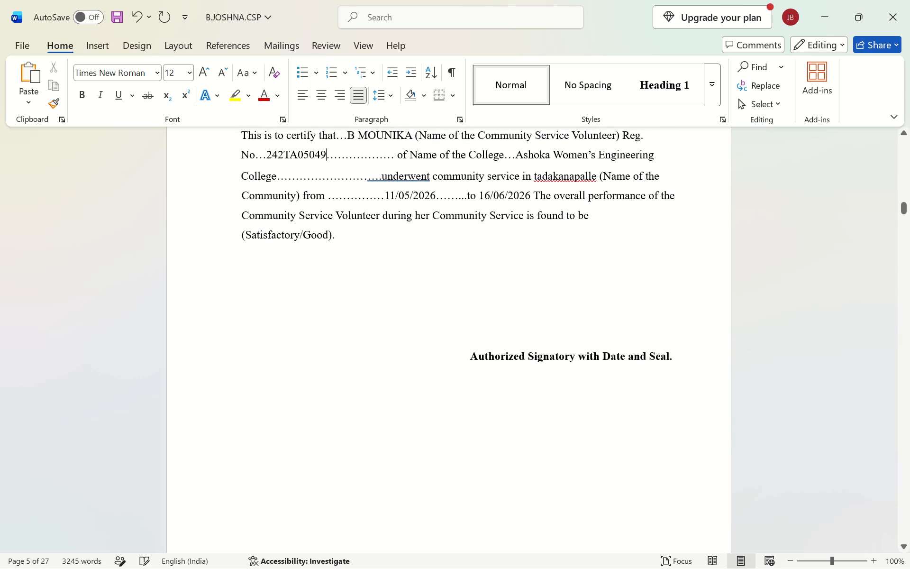
pyautogui.press('BackSpace')
pyautogui.press('BackSpace')
pyautogui.write('50')
# Replace the given name beneath SIGNATURE at the end of the Acknowledgements with Mounika, keeping the initial.
pyautogui.scroll(-4, 329, 153)
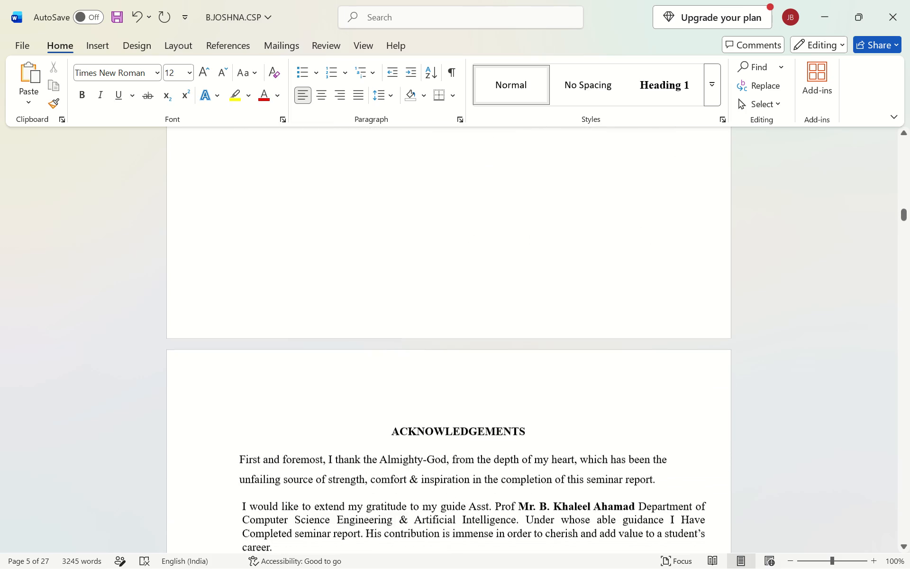
pyautogui.scroll(-4, 329, 153)
pyautogui.scroll(1, 329, 153)
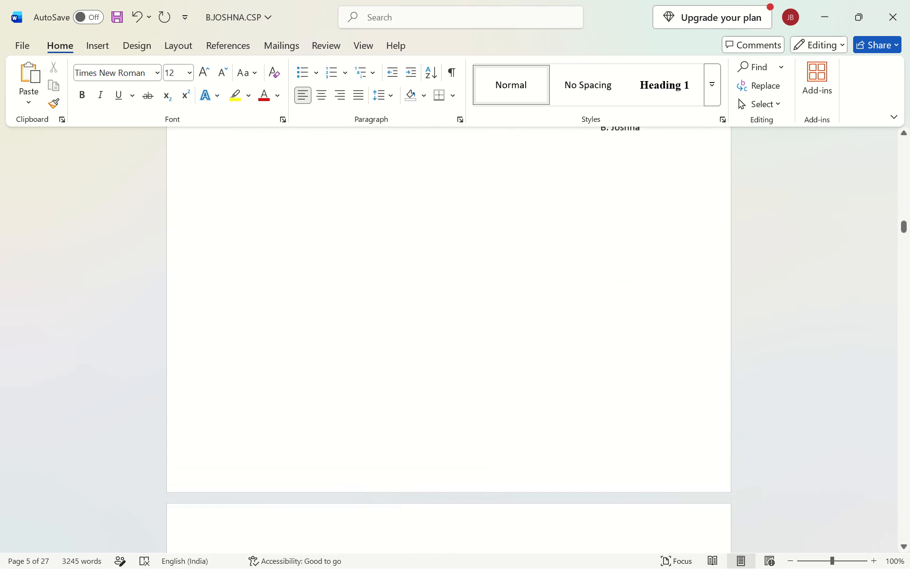
pyautogui.scroll(1, 512, 230)
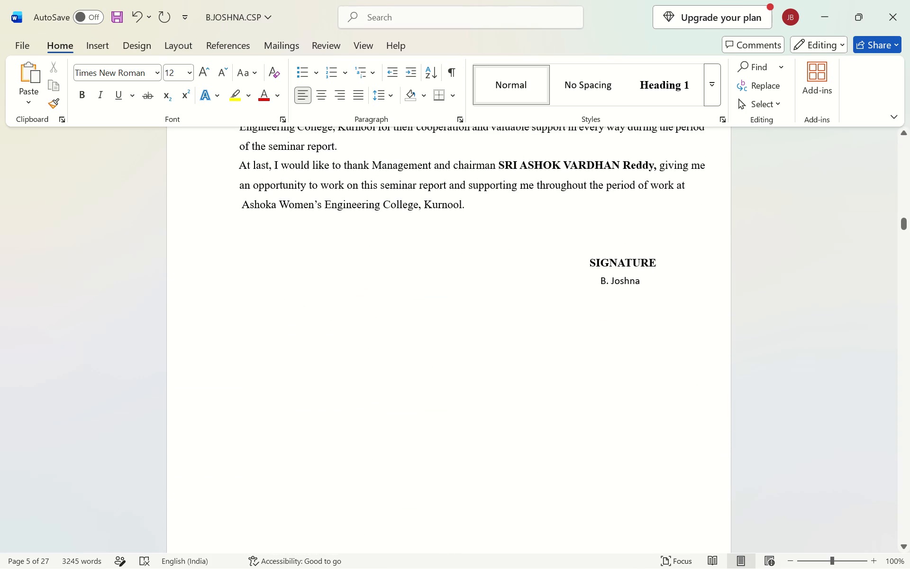
pyautogui.click(645, 284)
pyautogui.press('BackSpace')
pyautogui.press('BackSpace')
pyautogui.press('BackSpace')
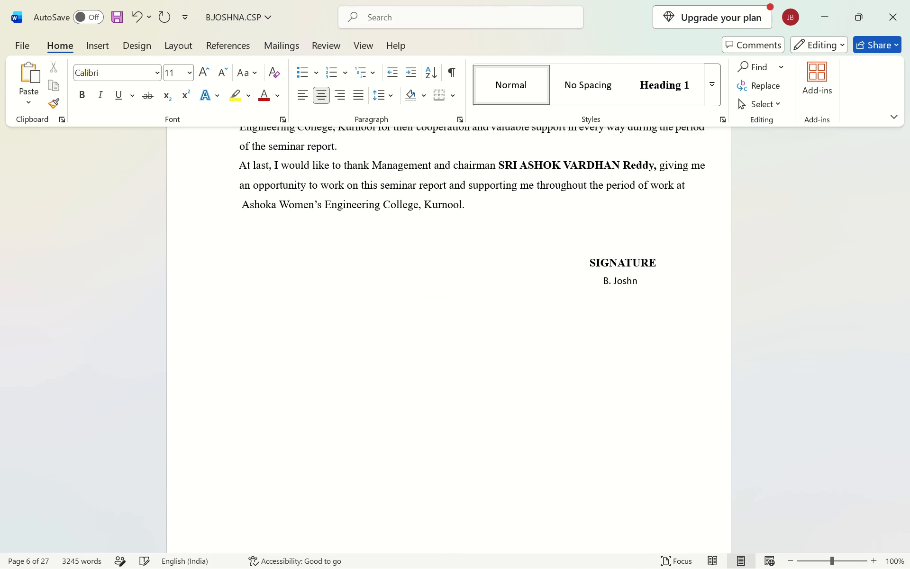
pyautogui.press('BackSpace')
pyautogui.press('BackSpace')
pyautogui.press('BackSpace')
pyautogui.press('BackSpace')
pyautogui.press('BackSpace')
pyautogui.hotkey('shift', 'm')
pyautogui.write('ounika')
# Reduce the height of the header row in the first week's activity log table so it ends just below its text.
pyautogui.scroll(-2, 645, 284)
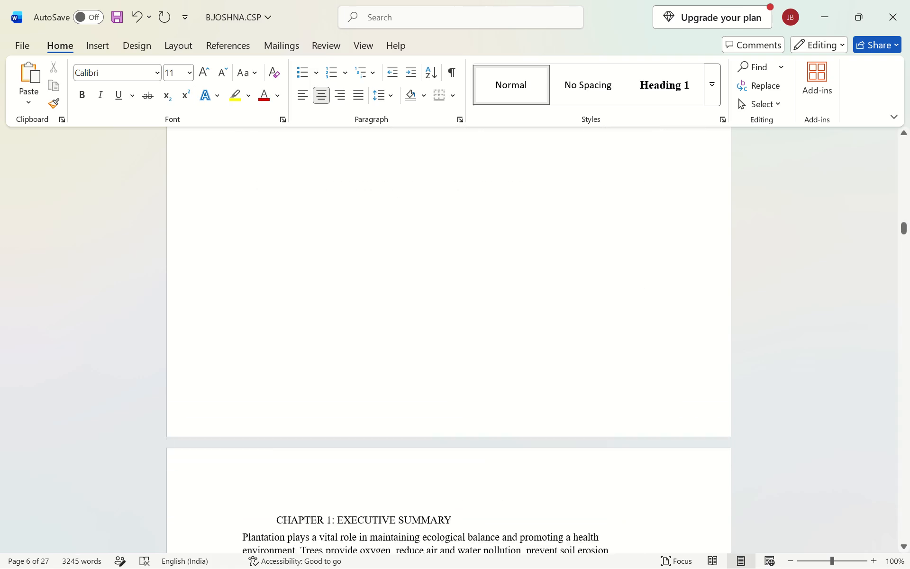
pyautogui.scroll(-6, 645, 284)
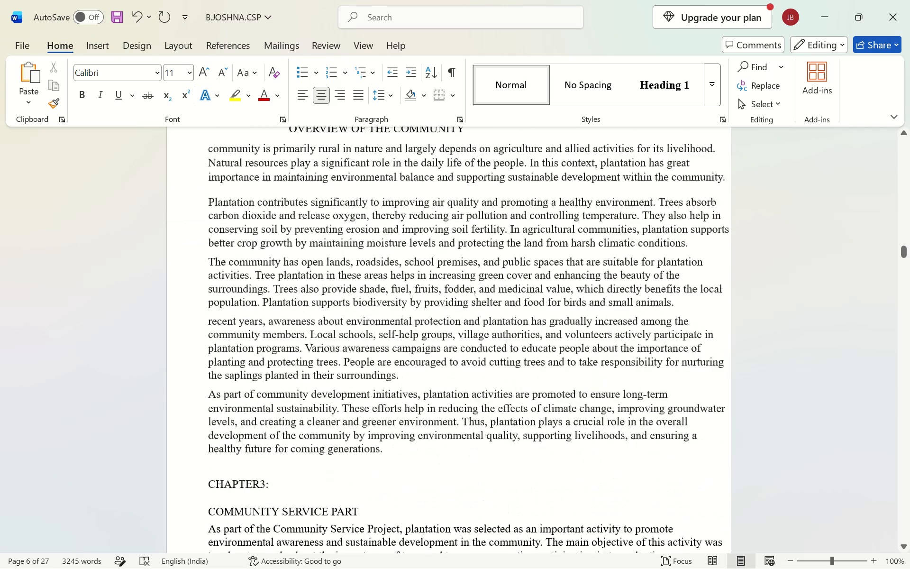
pyautogui.scroll(-5, 645, 284)
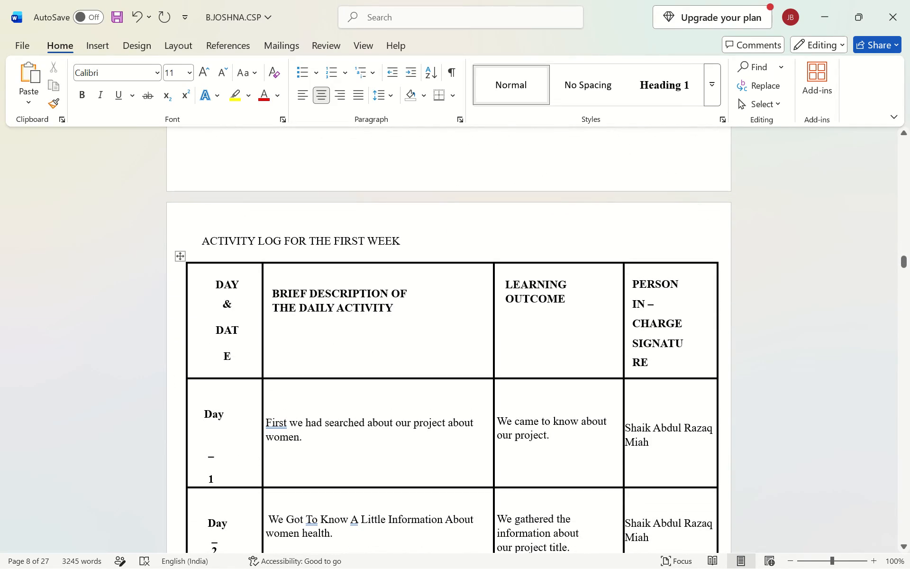
pyautogui.moveTo(224, 378); pyautogui.dragTo(225, 371)
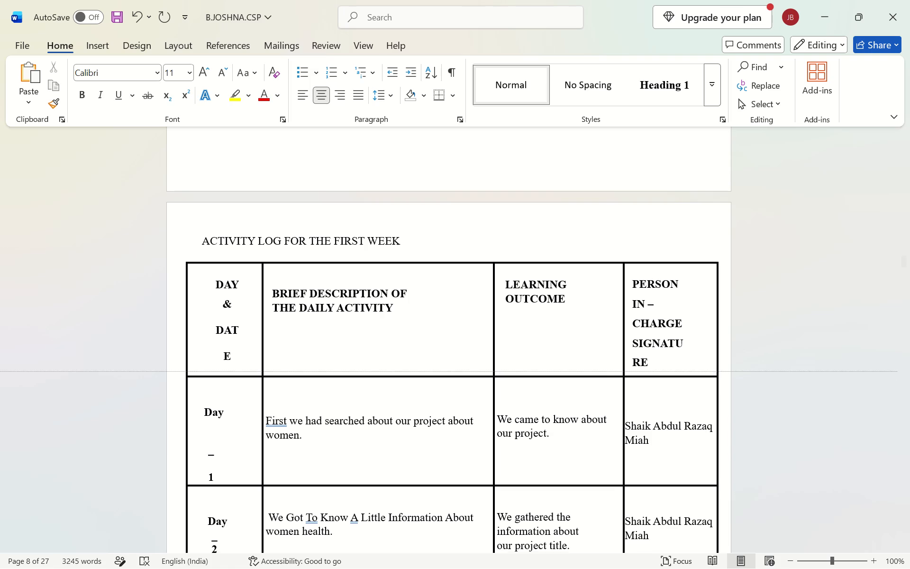
pyautogui.moveTo(225, 371); pyautogui.dragTo(227, 359)
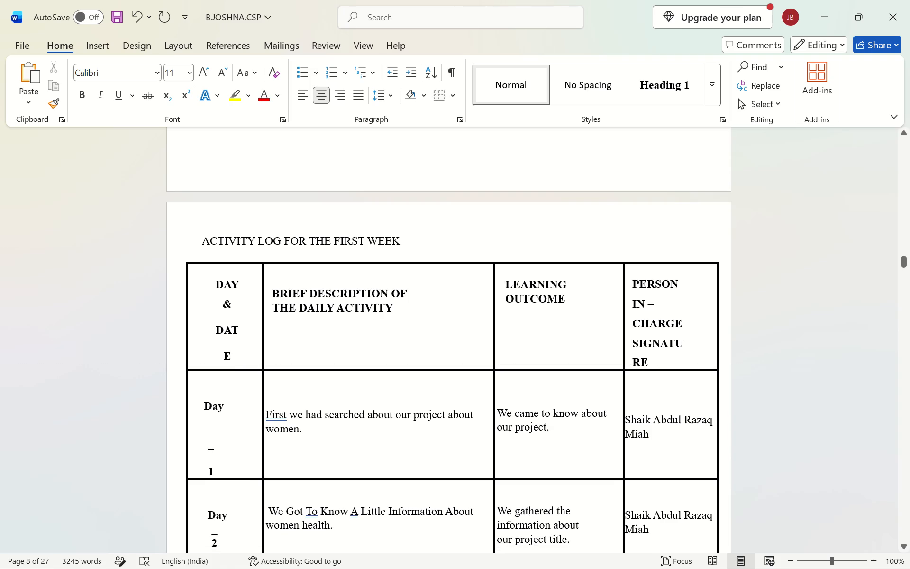
pyautogui.click(260, 369)
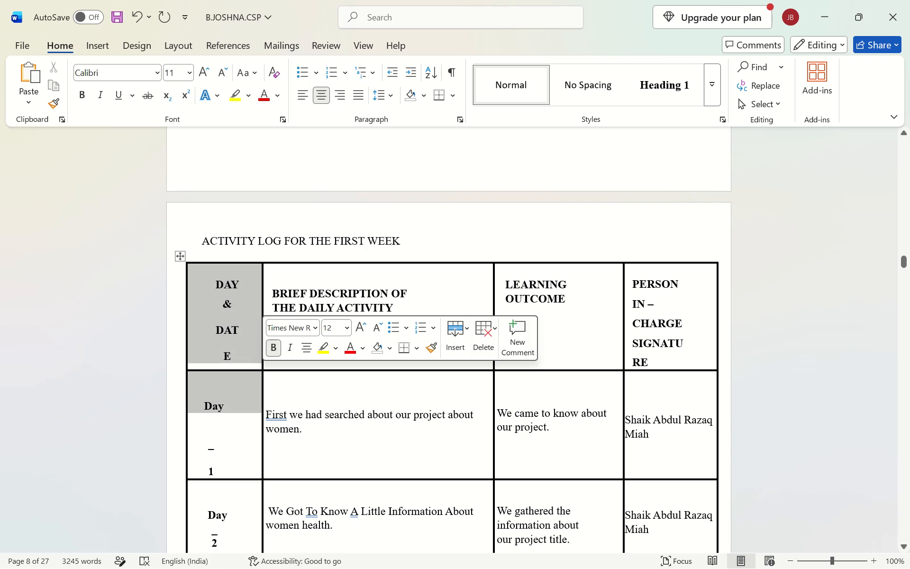
pyautogui.moveTo(262, 372); pyautogui.dragTo(262, 361)
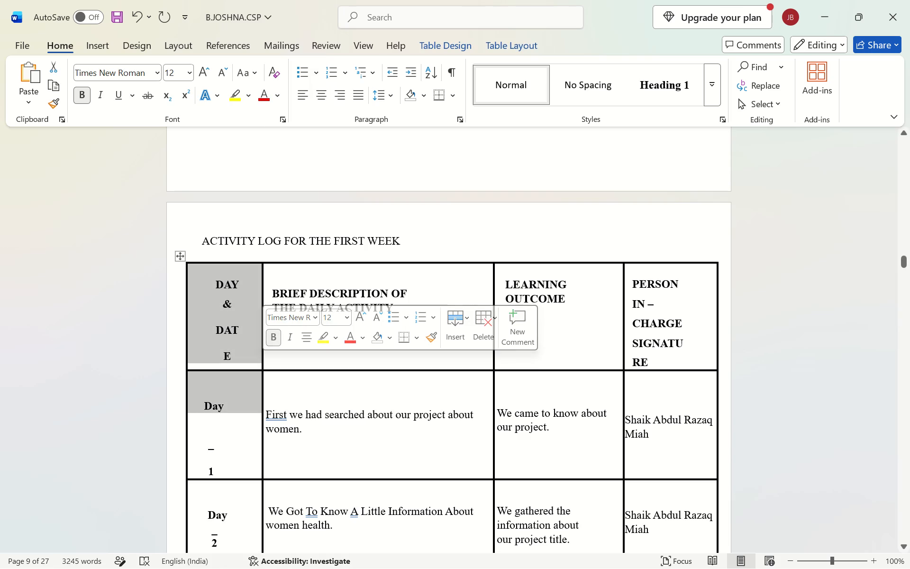
pyautogui.click(500, 375)
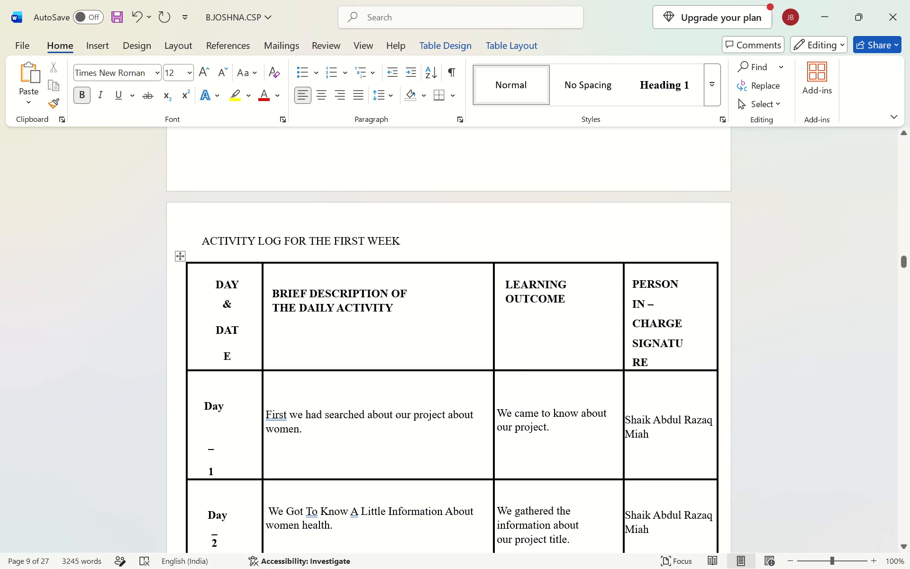
pyautogui.moveTo(492, 368); pyautogui.dragTo(485, 367)
# Replace the person in-charge name in the Day 6 row of the first week's activity log with the copied name.
pyautogui.scroll(-1, 468, 356)
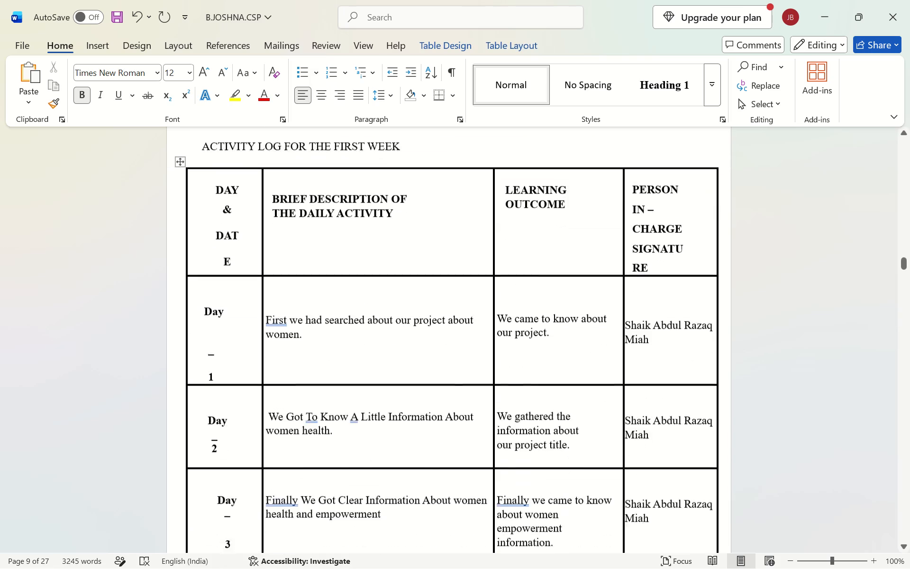
pyautogui.scroll(-3, 468, 356)
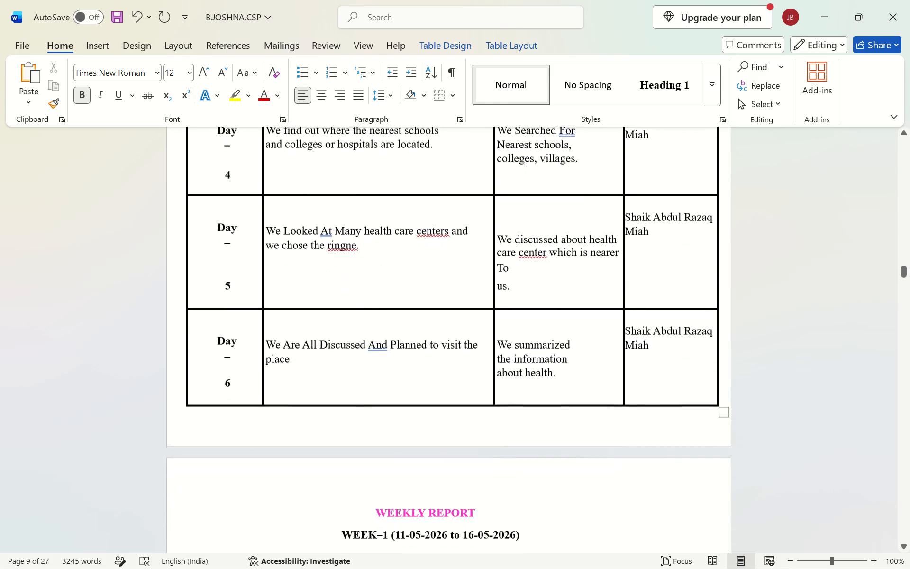
pyautogui.scroll(-1, 468, 356)
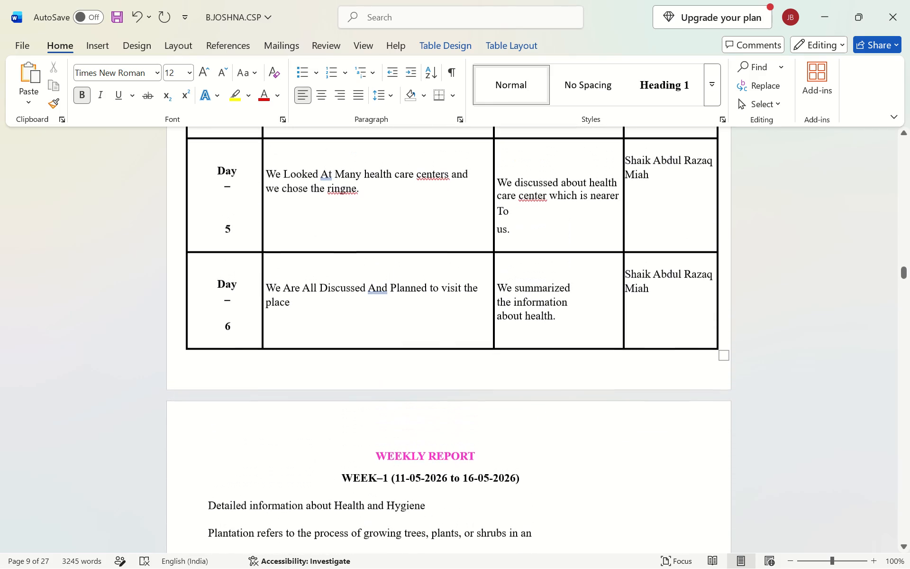
pyautogui.click(657, 288)
pyautogui.press('BackSpace')
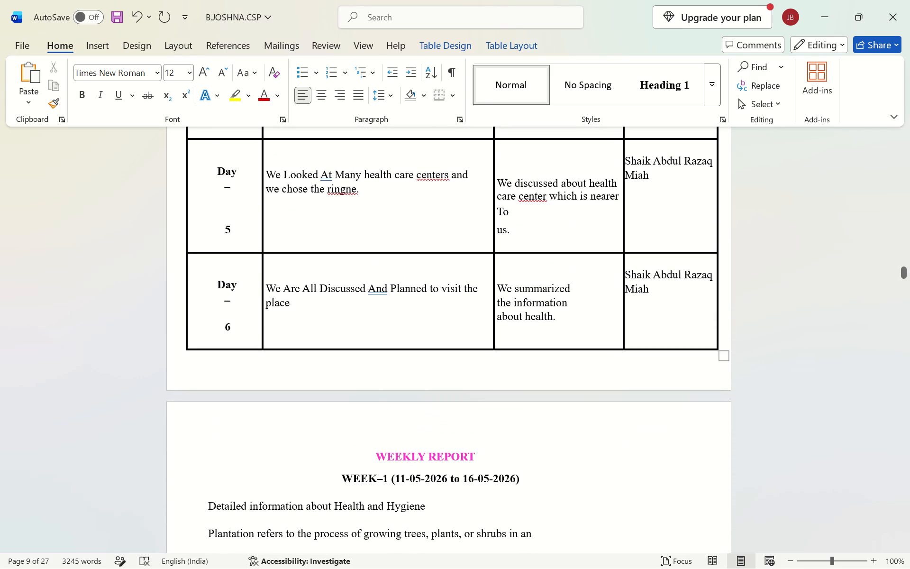
pyautogui.press('BackSpace')
pyautogui.press('BackSpace')
pyautogui.press('BackSpace')
pyautogui.press('BackSpace')
pyautogui.press('BackSpace')
pyautogui.press('BackSpace')
pyautogui.press('BackSpace')
pyautogui.press('BackSpace')
pyautogui.press('BackSpace')
pyautogui.press('BackSpace')
pyautogui.press('BackSpace')
pyautogui.press('BackSpace')
pyautogui.press('BackSpace')
pyautogui.press('BackSpace')
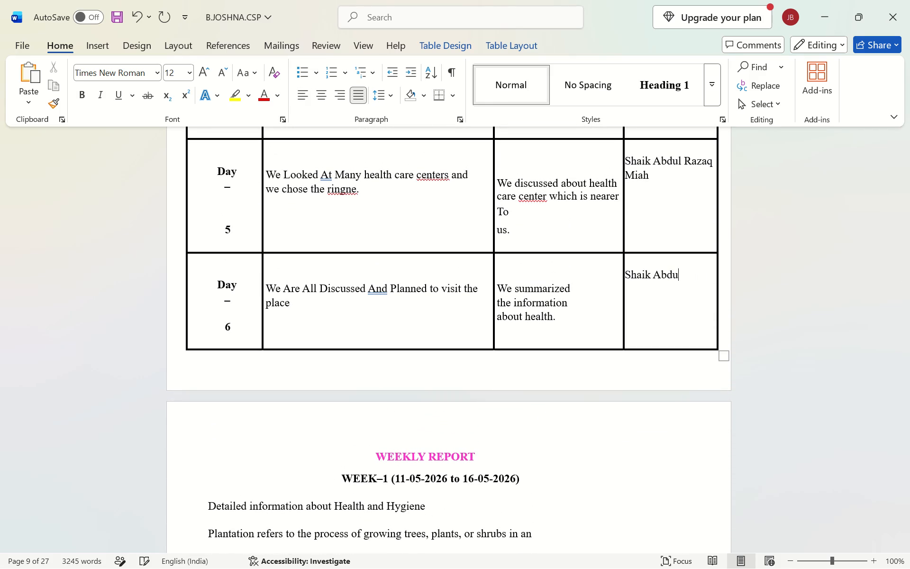
pyautogui.press('BackSpace')
pyautogui.press('BackSpace')
pyautogui.press('BackSpace')
pyautogui.press('BackSpace')
pyautogui.press('BackSpace')
pyautogui.press('BackSpace')
pyautogui.press('BackSpace')
pyautogui.press('BackSpace')
pyautogui.press('BackSpace')
pyautogui.press('BackSpace')
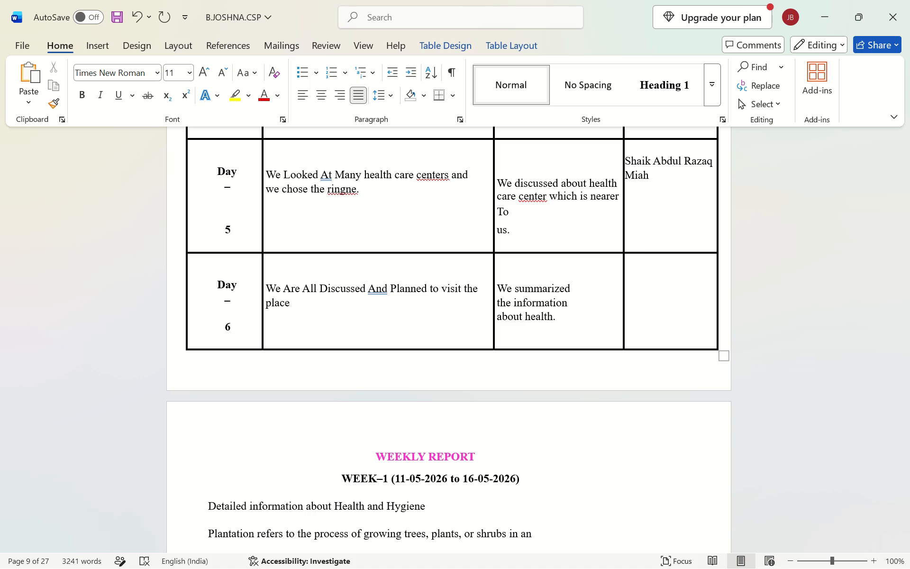
pyautogui.hotkey('ctrl', 'v')
pyautogui.hotkey('ctrl', 'v')
pyautogui.click(657, 288)
# Replace the person in-charge name in the Day 5 row of the first week's activity log with the copied name.
pyautogui.scroll(1, 657, 288)
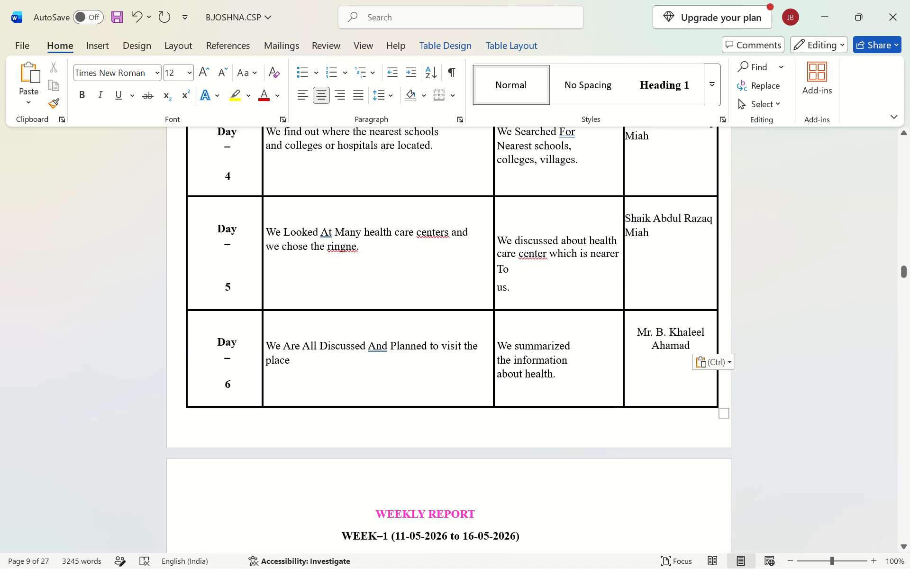
pyautogui.click(656, 231)
pyautogui.press('BackSpace')
pyautogui.press('BackSpace')
pyautogui.press('BackSpace')
pyautogui.press('BackSpace')
pyautogui.press('BackSpace')
pyautogui.press('BackSpace')
pyautogui.press('BackSpace')
pyautogui.press('BackSpace')
pyautogui.press('BackSpace')
pyautogui.press('BackSpace')
pyautogui.press('BackSpace')
pyautogui.press('BackSpace')
pyautogui.press('BackSpace')
pyautogui.press('BackSpace')
pyautogui.press('BackSpace')
pyautogui.press('BackSpace')
pyautogui.press('BackSpace')
pyautogui.press('BackSpace')
pyautogui.press('BackSpace')
pyautogui.press('BackSpace')
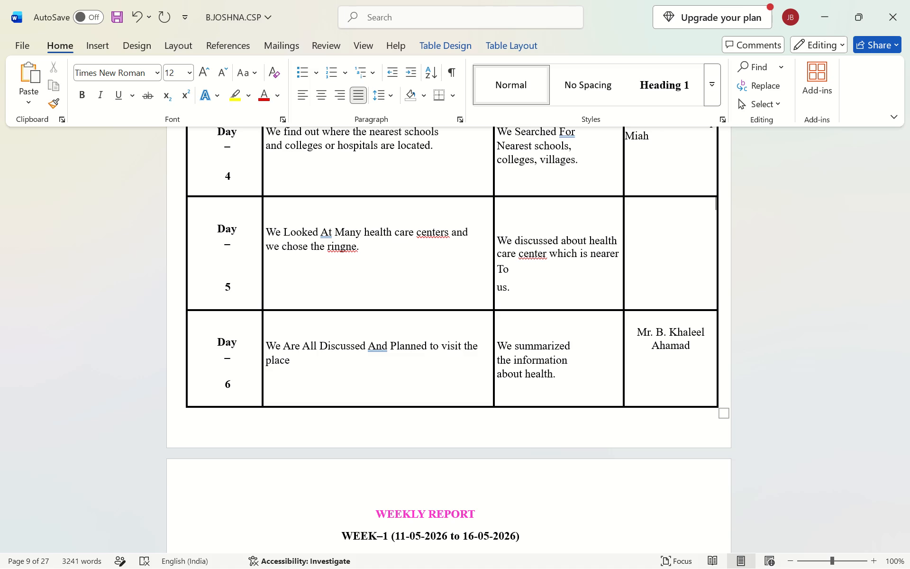
pyautogui.hotkey('ctrl', 'v')
# Replace the person in-charge name in the Day 4 row of the first week's activity log with the copied name.
pyautogui.scroll(1, 655, 232)
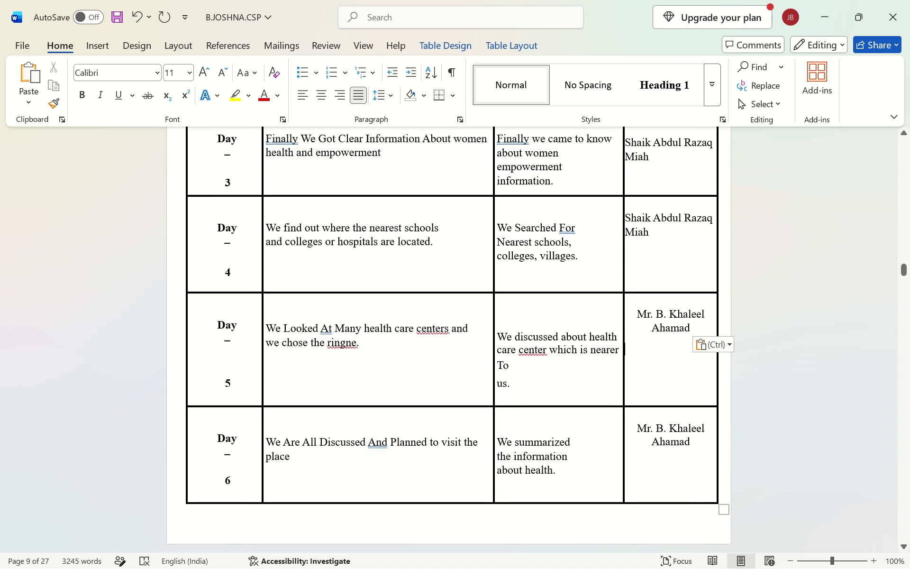
pyautogui.click(652, 229)
pyautogui.press('BackSpace')
pyautogui.press('BackSpace')
pyautogui.press('BackSpace')
pyautogui.press('BackSpace')
pyautogui.press('BackSpace')
pyautogui.press('BackSpace')
pyautogui.press('BackSpace')
pyautogui.press('BackSpace')
pyautogui.press('BackSpace')
pyautogui.press('BackSpace')
pyautogui.press('BackSpace')
pyautogui.press('BackSpace')
pyautogui.press('BackSpace')
pyautogui.press('BackSpace')
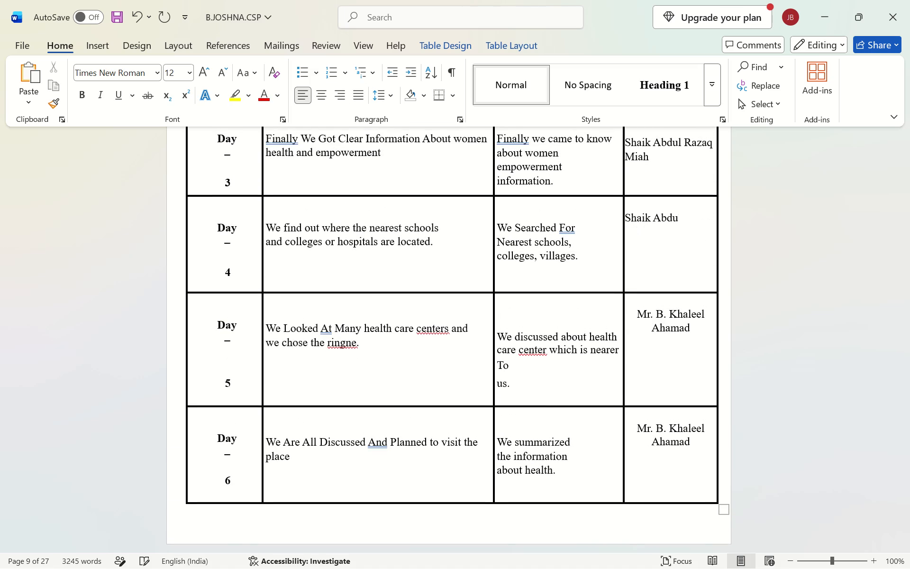
pyautogui.press('BackSpace')
pyautogui.press('BackSpace')
pyautogui.press('BackSpace')
pyautogui.press('BackSpace')
pyautogui.press('BackSpace')
pyautogui.press('BackSpace')
pyautogui.press('BackSpace')
pyautogui.press('BackSpace')
pyautogui.press('BackSpace')
pyautogui.press('BackSpace')
pyautogui.hotkey('ctrl', 'v')
# Replace the person in-charge name in the Day 3 row of the first week's activity log with the copied name.
pyautogui.scroll(1, 652, 229)
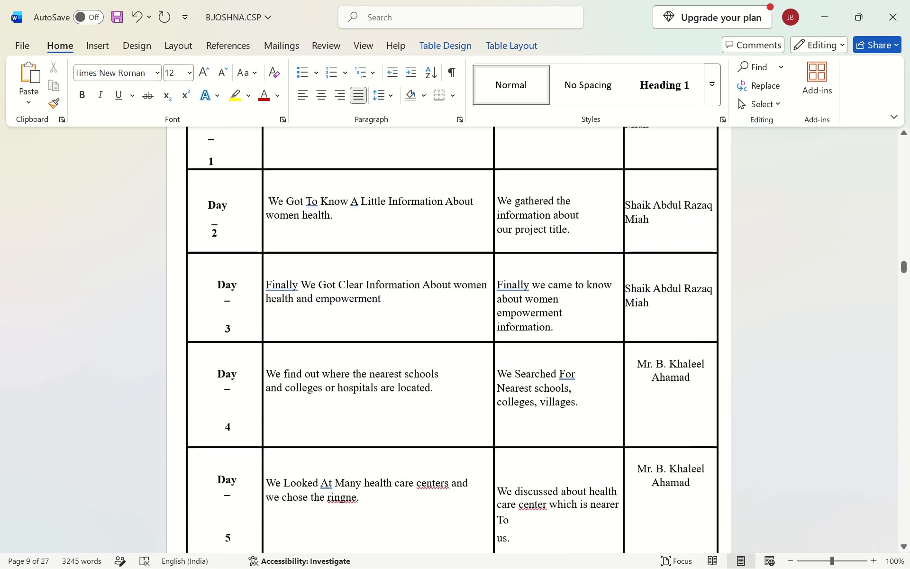
pyautogui.click(655, 304)
pyautogui.press('BackSpace')
pyautogui.press('BackSpace')
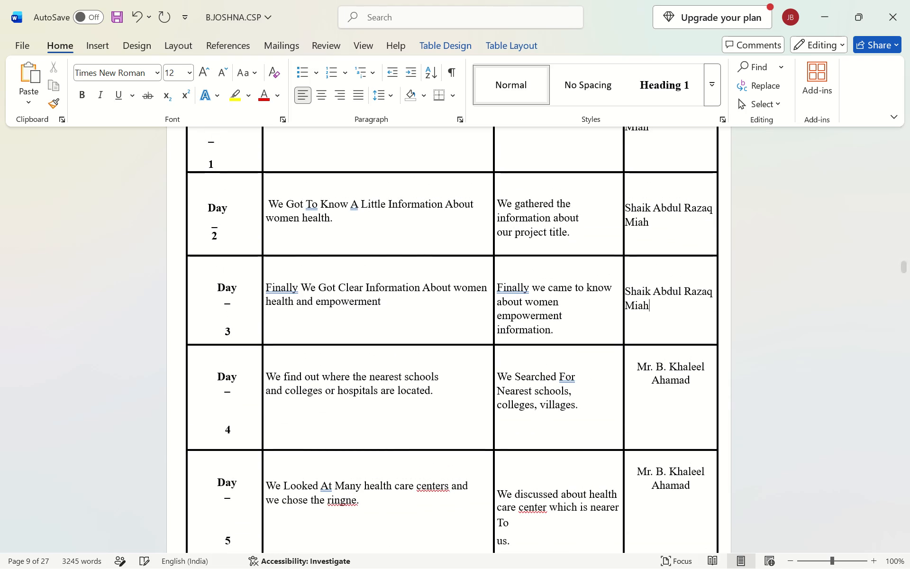
pyautogui.press('BackSpace')
pyautogui.press('BackSpace')
pyautogui.press('BackSpace')
pyautogui.press('BackSpace')
pyautogui.press('BackSpace')
pyautogui.press('BackSpace')
pyautogui.press('BackSpace')
pyautogui.press('BackSpace')
pyautogui.press('BackSpace')
pyautogui.press('BackSpace')
pyautogui.press('BackSpace')
pyautogui.press('BackSpace')
pyautogui.press('BackSpace')
pyautogui.press('BackSpace')
pyautogui.press('BackSpace')
pyautogui.press('BackSpace')
pyautogui.press('BackSpace')
pyautogui.press('BackSpace')
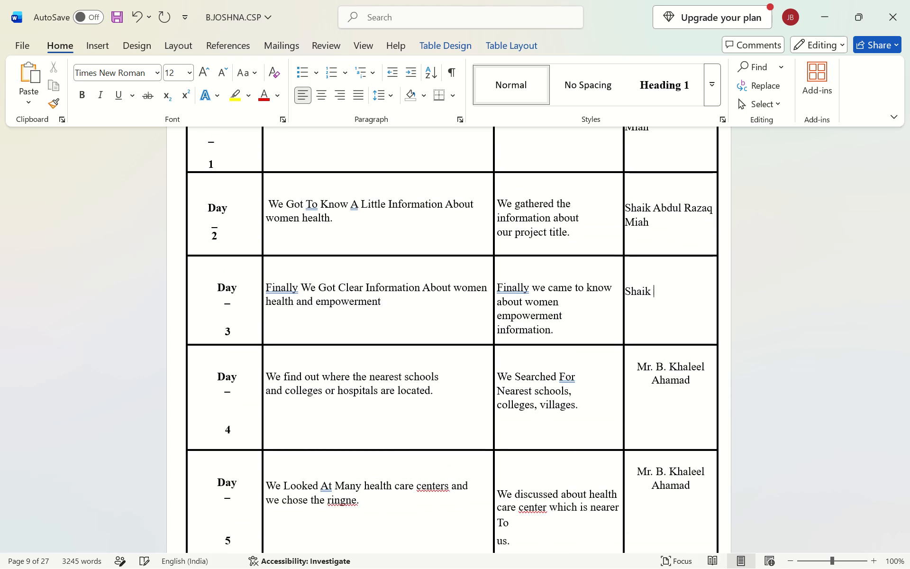
pyautogui.press('BackSpace')
pyautogui.press('BackSpace')
pyautogui.press('BackSpace')
pyautogui.press('BackSpace')
pyautogui.press('BackSpace')
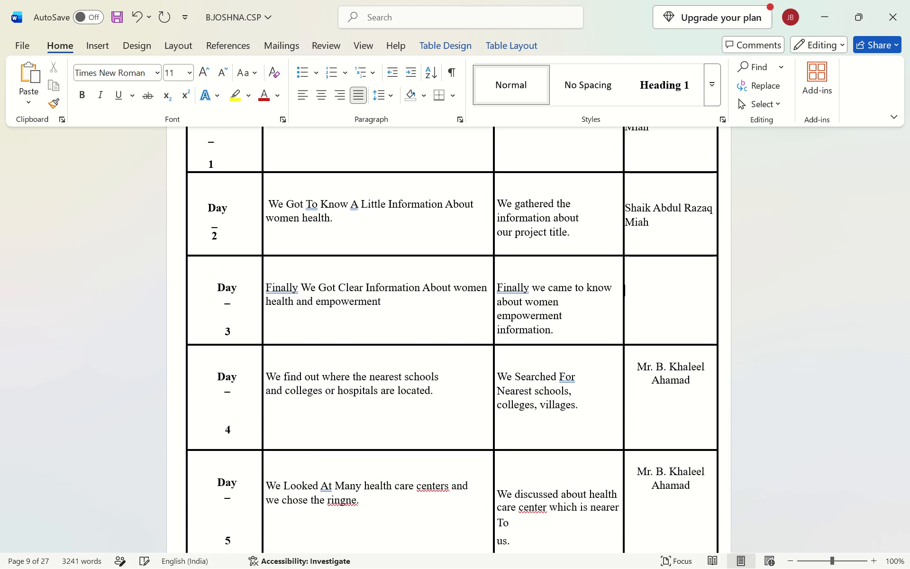
pyautogui.hotkey('ctrl', 'v')
# Replace the person in-charge name in the Day 2 row of the first week's activity log with the copied name.
pyautogui.scroll(1, 655, 304)
pyautogui.click(654, 294)
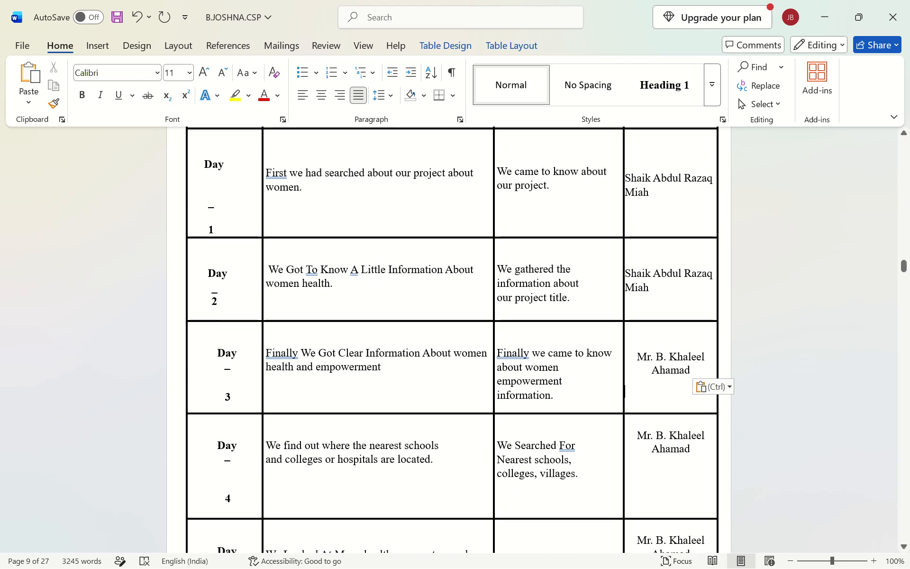
pyautogui.press('BackSpace')
pyautogui.press('BackSpace')
pyautogui.press('BackSpace')
pyautogui.press('BackSpace')
pyautogui.press('BackSpace')
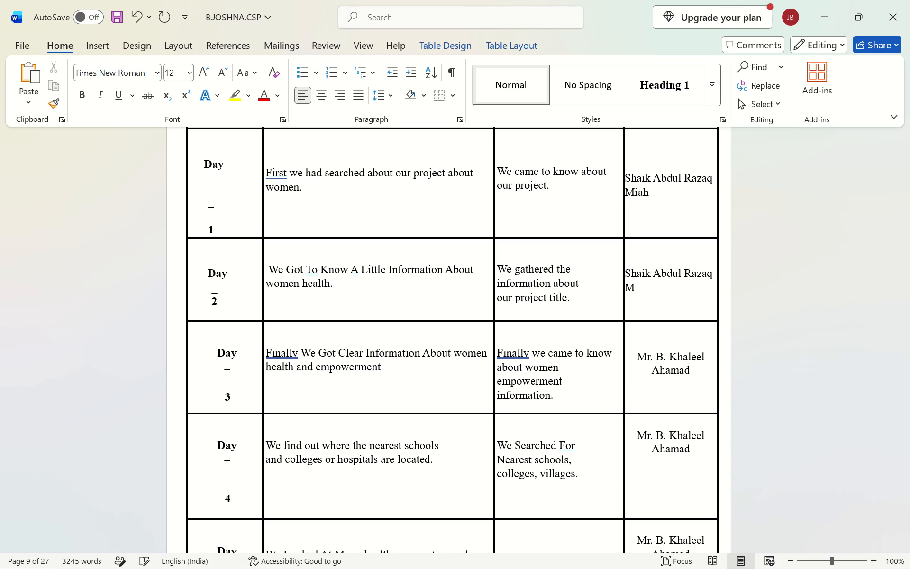
pyautogui.press('BackSpace')
pyautogui.press('BackSpace')
pyautogui.press('BackSpace')
pyautogui.press('BackSpace')
pyautogui.press('BackSpace')
pyautogui.press('BackSpace')
pyautogui.press('BackSpace')
pyautogui.press('BackSpace')
pyautogui.press('BackSpace')
pyautogui.press('BackSpace')
pyautogui.press('BackSpace')
pyautogui.press('BackSpace')
pyautogui.press('BackSpace')
pyautogui.press('BackSpace')
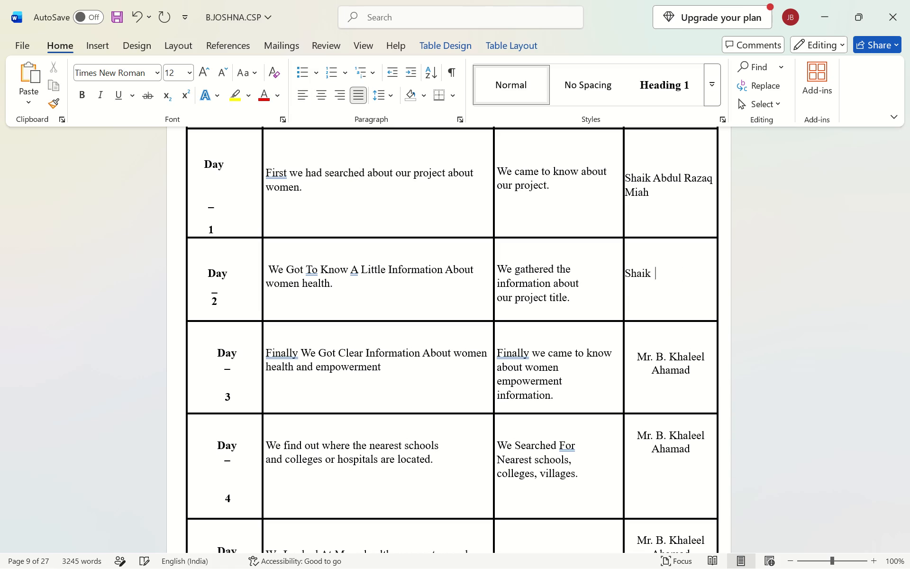
pyautogui.press('BackSpace')
pyautogui.press('BackSpace')
pyautogui.press('BackSpace')
pyautogui.press('BackSpace')
pyautogui.press('BackSpace')
pyautogui.press('BackSpace')
pyautogui.hotkey('ctrl', 'v')
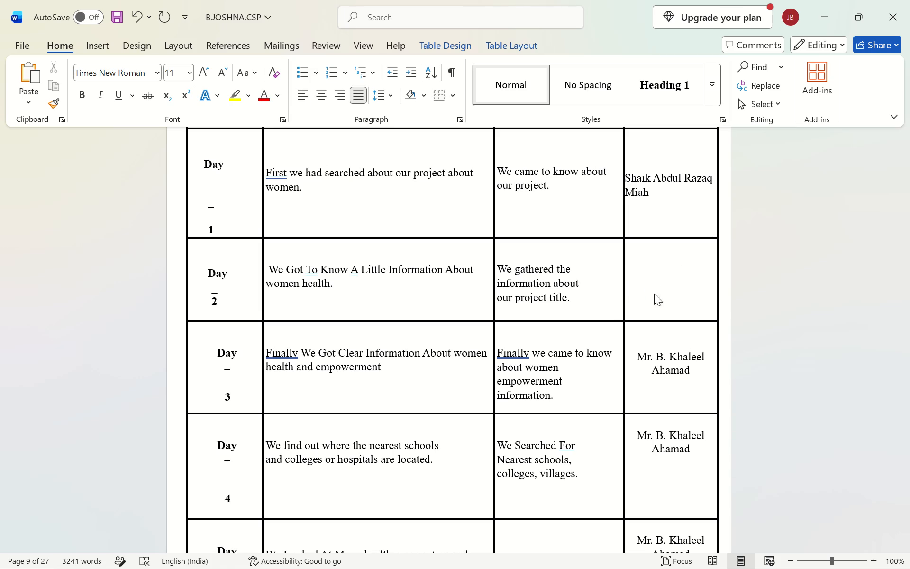
# Replace the person in-charge name in the Day 1 row of the first week's activity log with the copied name.
pyautogui.scroll(1, 654, 294)
pyautogui.click(654, 290)
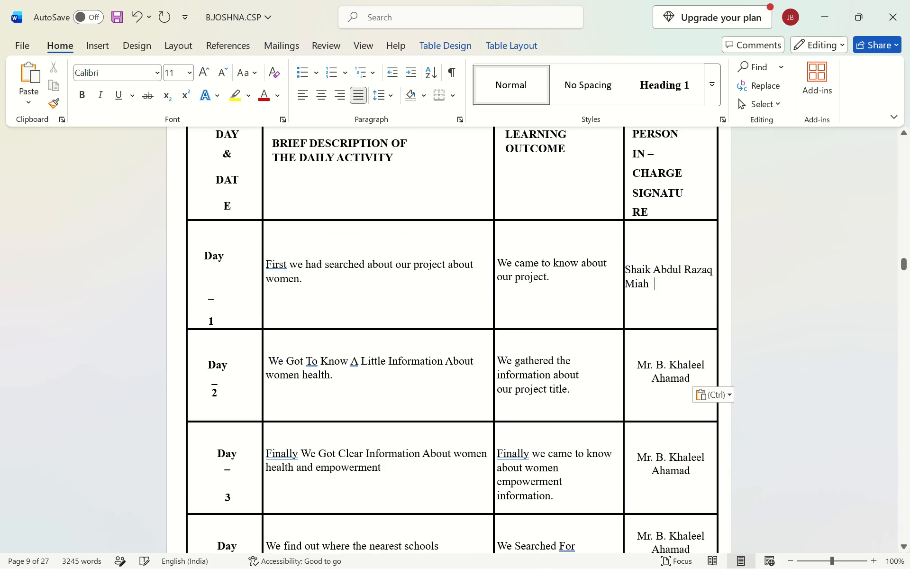
pyautogui.press('BackSpace')
pyautogui.press('BackSpace')
pyautogui.press('BackSpace')
pyautogui.press('BackSpace')
pyautogui.press('BackSpace')
pyautogui.press('BackSpace')
pyautogui.press('BackSpace')
pyautogui.press('BackSpace')
pyautogui.press('BackSpace')
pyautogui.press('BackSpace')
pyautogui.press('BackSpace')
pyautogui.press('BackSpace')
pyautogui.press('BackSpace')
pyautogui.press('BackSpace')
pyautogui.press('BackSpace')
pyautogui.press('BackSpace')
pyautogui.press('BackSpace')
pyautogui.press('BackSpace')
pyautogui.press('BackSpace')
pyautogui.press('BackSpace')
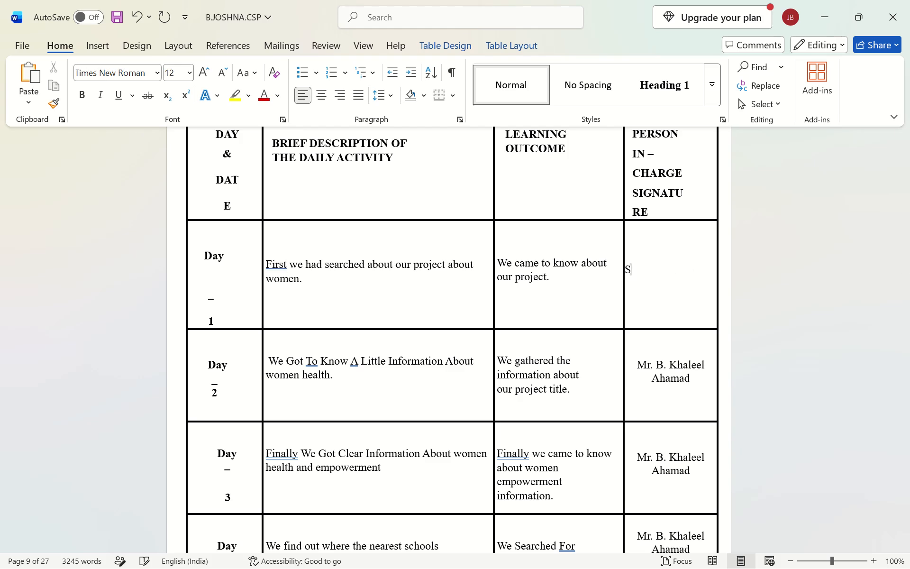
pyautogui.press('BackSpace')
pyautogui.hotkey('ctrl', 'v')
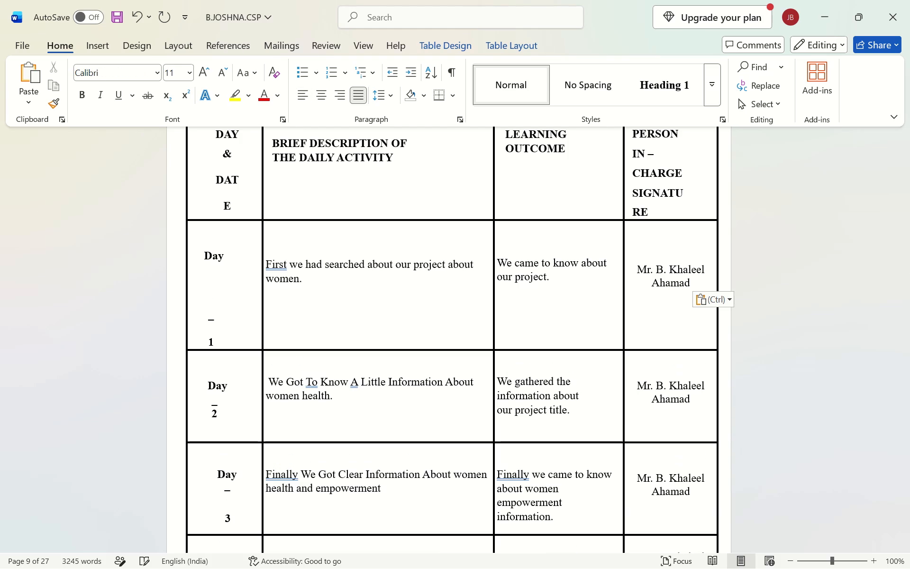
# Remove the indent before the Day 1 in-charge name and the space between its last two words.
pyautogui.scroll(-1, 654, 290)
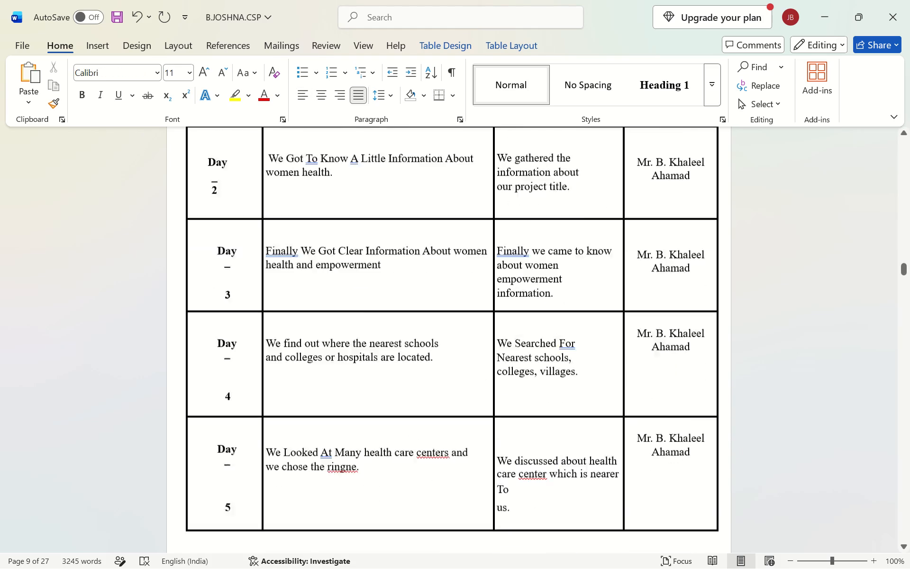
pyautogui.scroll(-1, 654, 290)
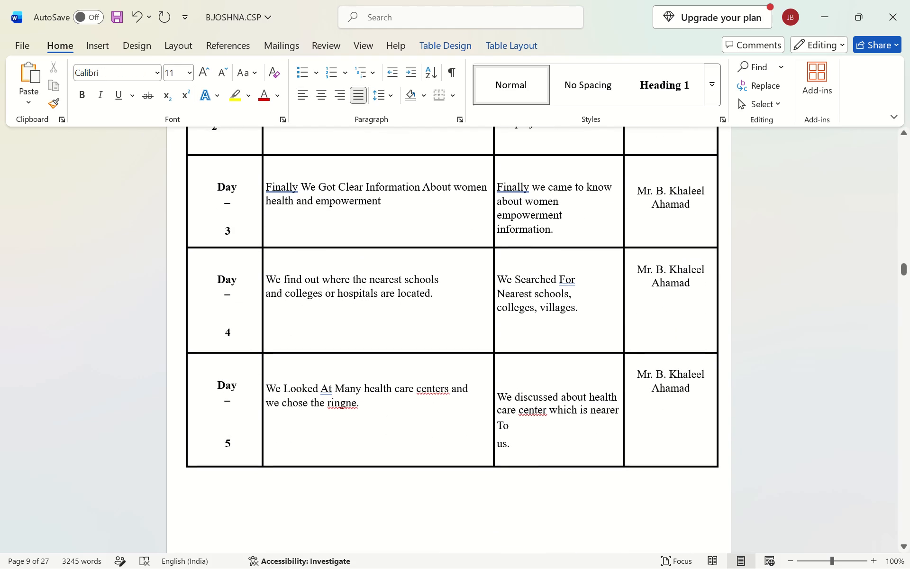
pyautogui.scroll(3, 649, 373)
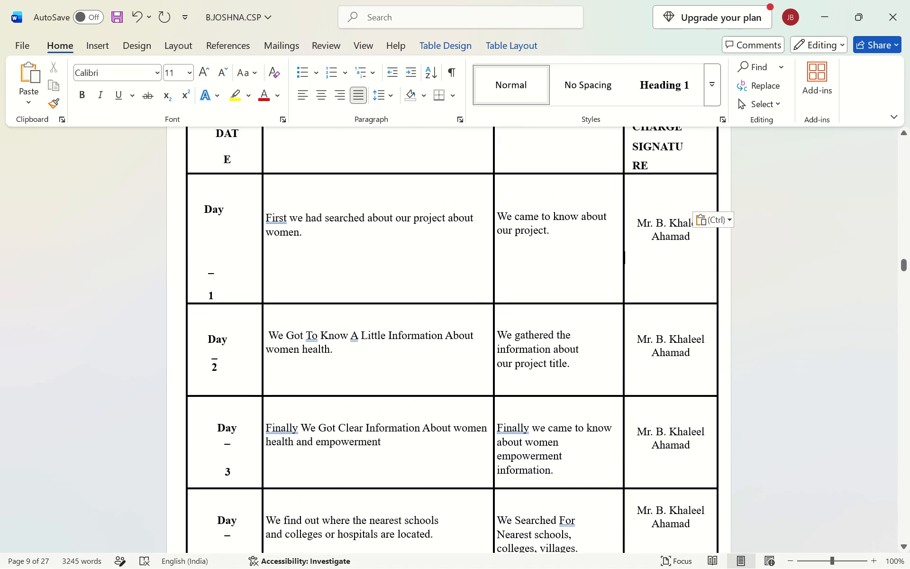
pyautogui.click(637, 221)
pyautogui.press('BackSpace')
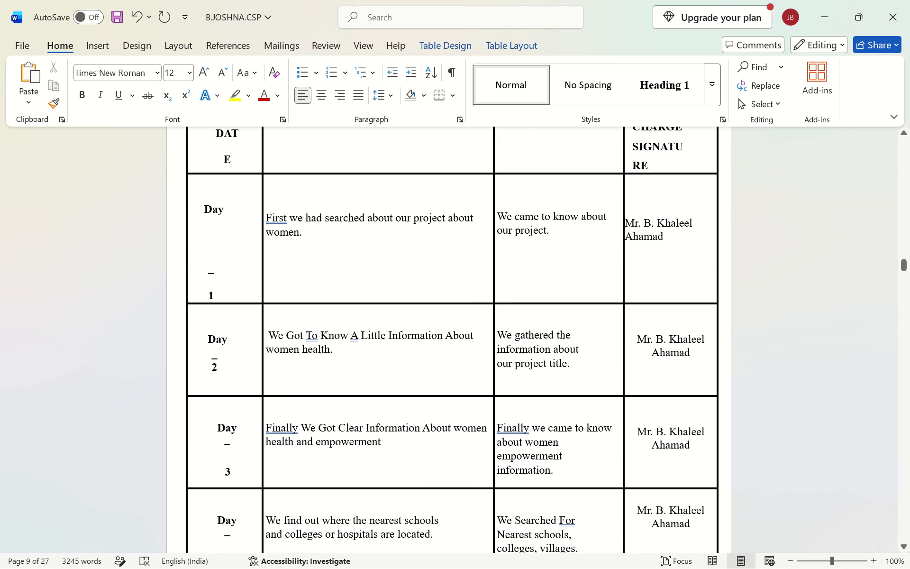
pyautogui.click(627, 235)
pyautogui.press('BackSpace')
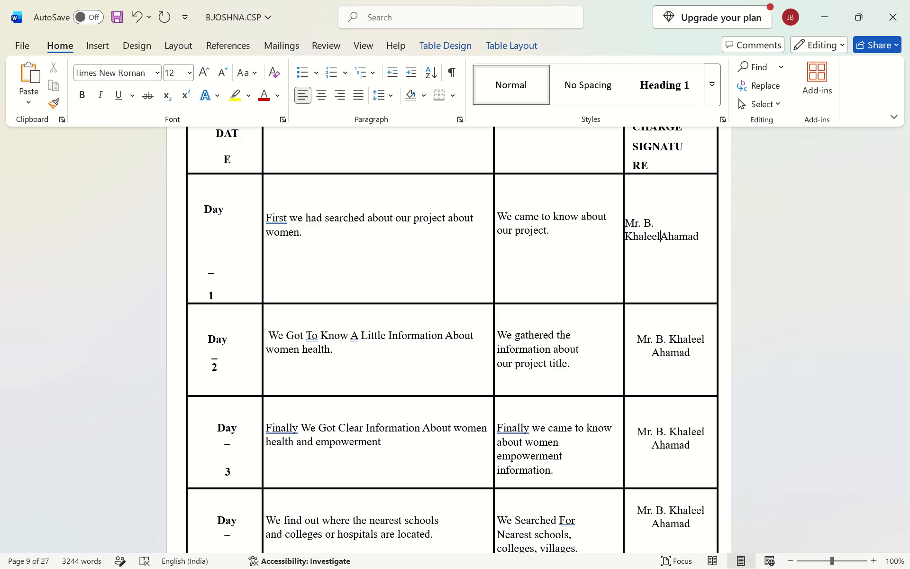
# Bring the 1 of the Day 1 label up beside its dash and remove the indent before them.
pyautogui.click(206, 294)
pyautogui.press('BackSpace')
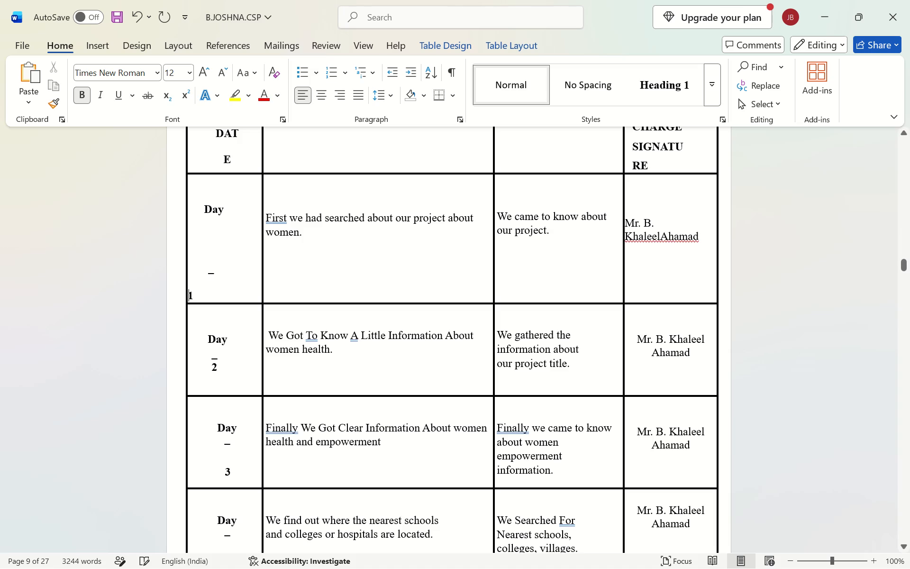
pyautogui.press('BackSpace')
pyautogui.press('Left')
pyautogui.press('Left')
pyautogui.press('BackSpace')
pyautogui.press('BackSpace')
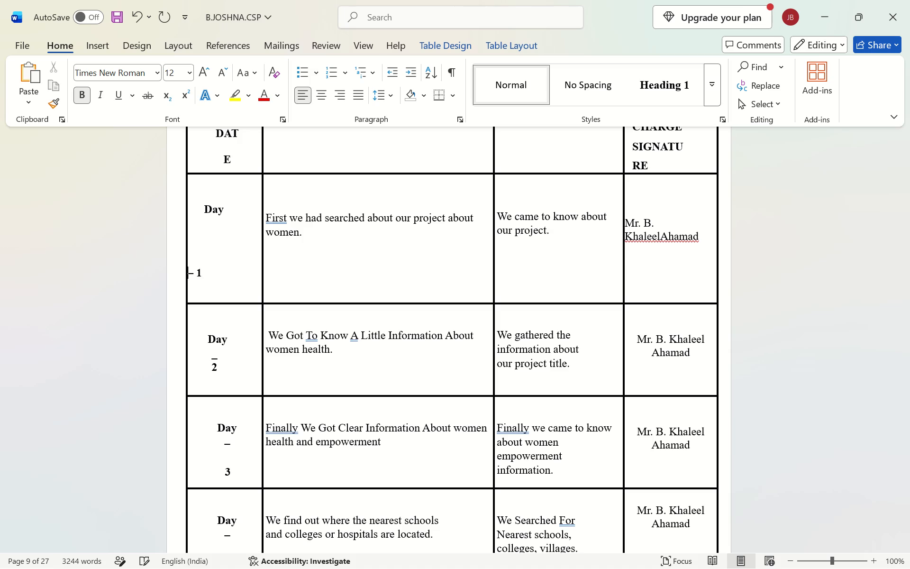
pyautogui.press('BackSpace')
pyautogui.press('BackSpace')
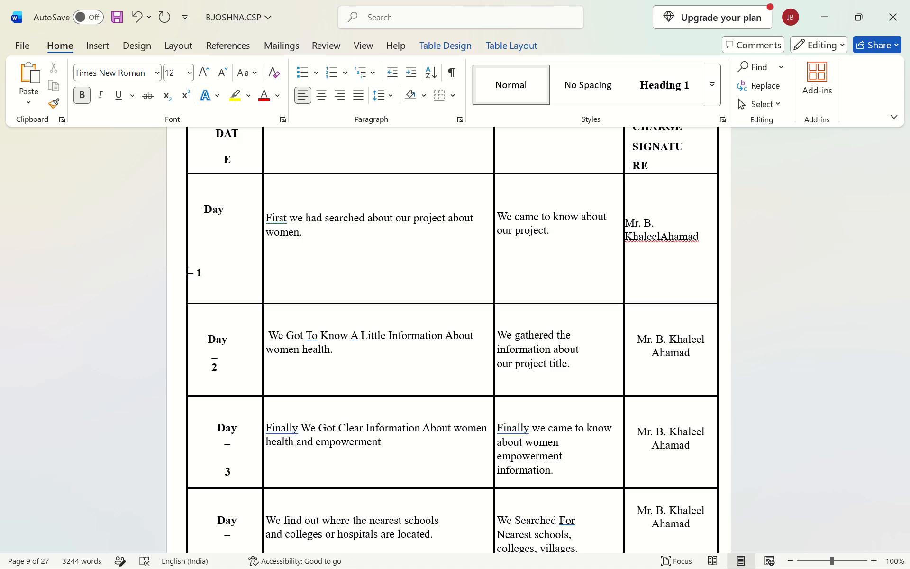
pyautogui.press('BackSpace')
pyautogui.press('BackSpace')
# Delete the dash and the number 1 below the word Day in the first day's label.
pyautogui.click(191, 269)
pyautogui.click(205, 269)
pyautogui.press('BackSpace')
pyautogui.press('BackSpace')
pyautogui.press('BackSpace')
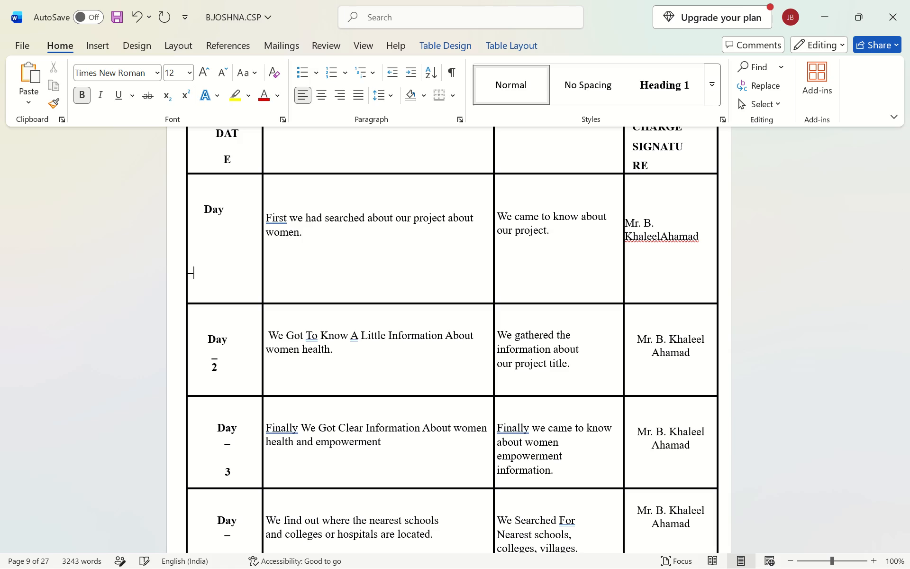
pyautogui.press('BackSpace')
pyautogui.press('BackSpace')
pyautogui.press('BackSpace')
pyautogui.press('BackSpace')
pyautogui.press('BackSpace')
pyautogui.press('BackSpace')
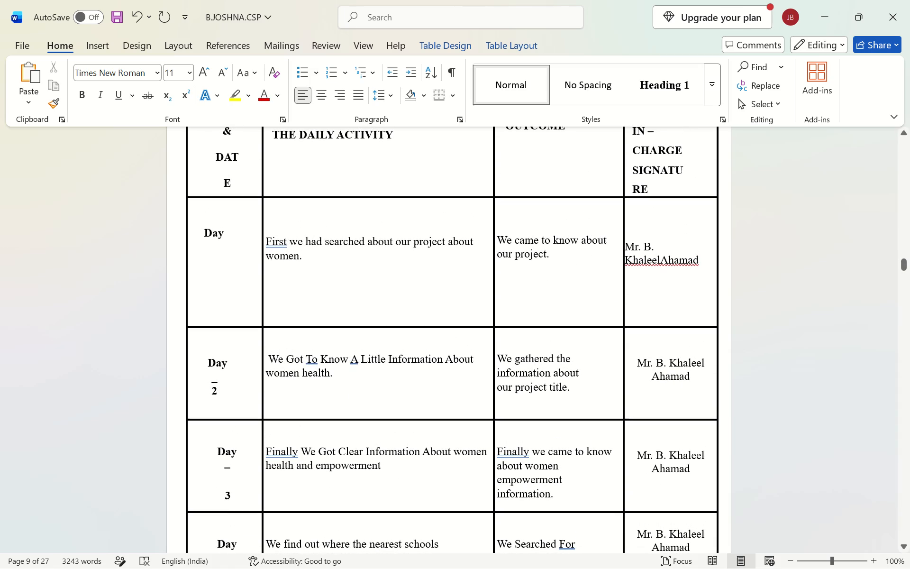
# Narrow the activity log's day and date column slightly by moving its outer border inward.
pyautogui.moveTo(187, 326); pyautogui.dragTo(200, 326)
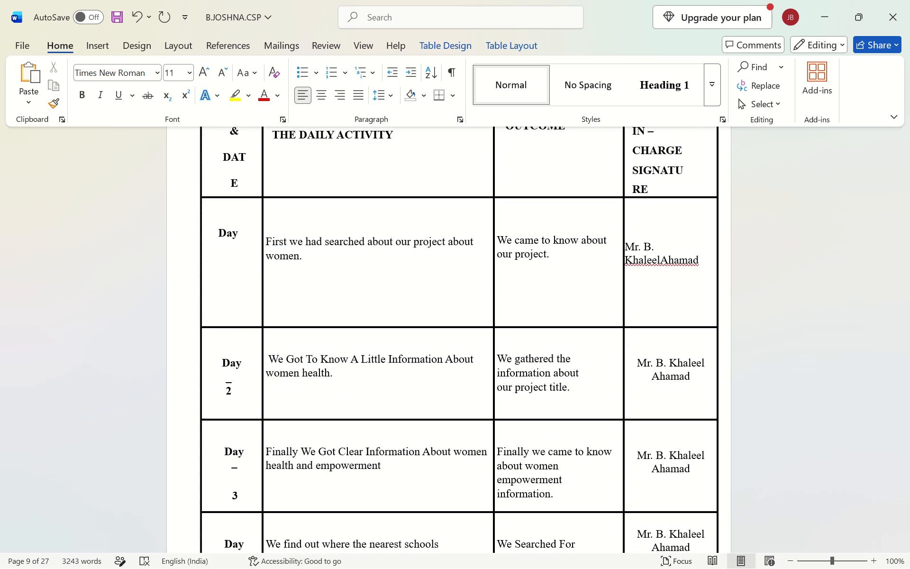
pyautogui.moveTo(200, 326); pyautogui.dragTo(200, 325)
pyautogui.moveTo(200, 325); pyautogui.dragTo(193, 326)
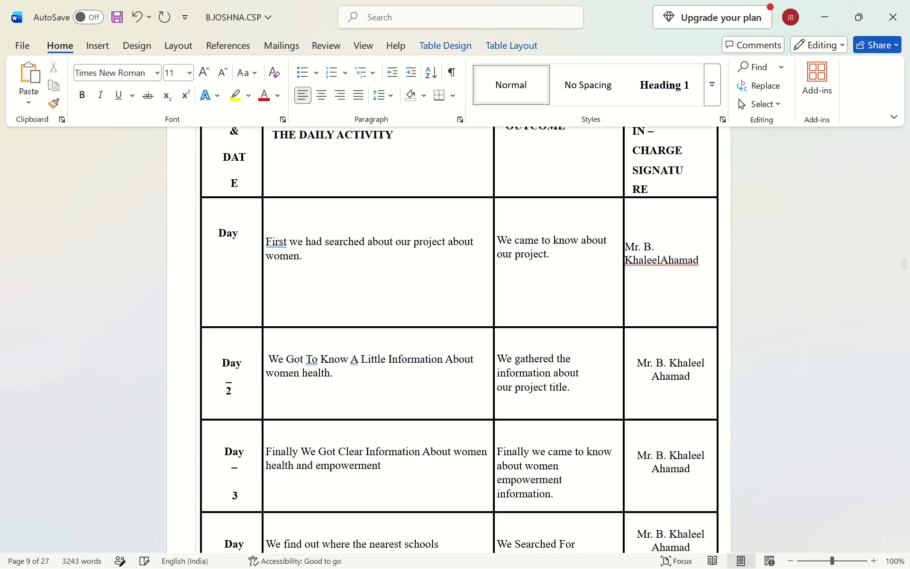
pyautogui.moveTo(193, 326); pyautogui.dragTo(193, 327)
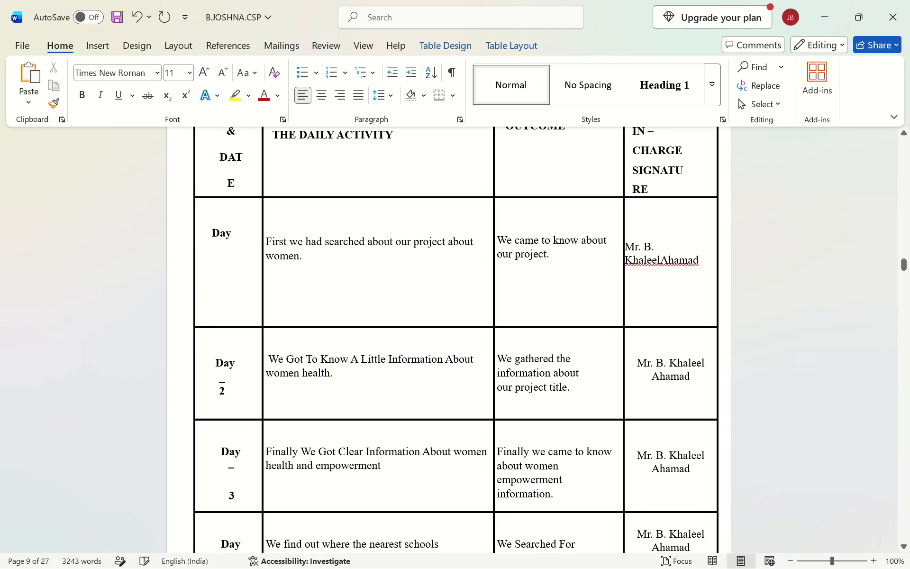
# Shorten the Day 1 row slightly by moving the border between the Day 1 and Day 2 rows up.
pyautogui.moveTo(262, 327); pyautogui.dragTo(260, 311)
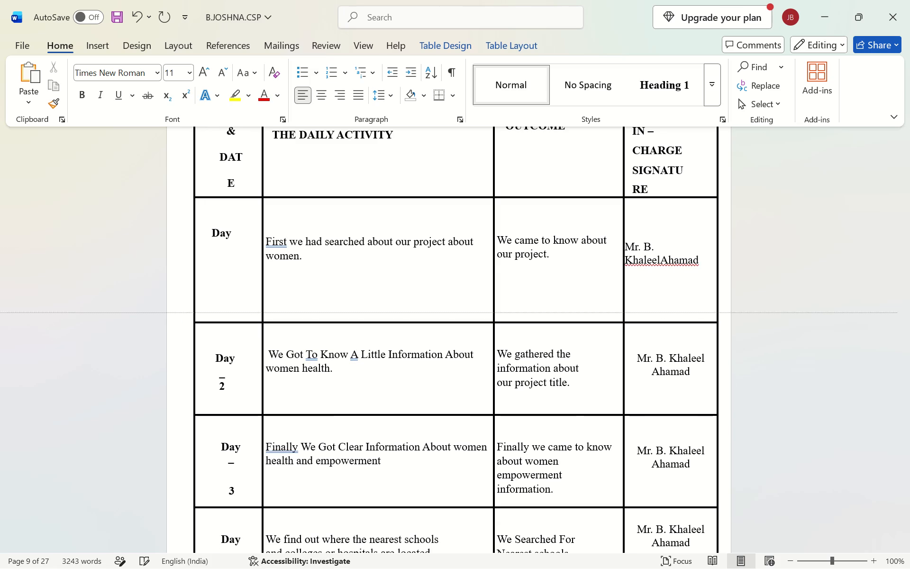
pyautogui.moveTo(260, 311); pyautogui.dragTo(264, 322)
pyautogui.click(264, 322)
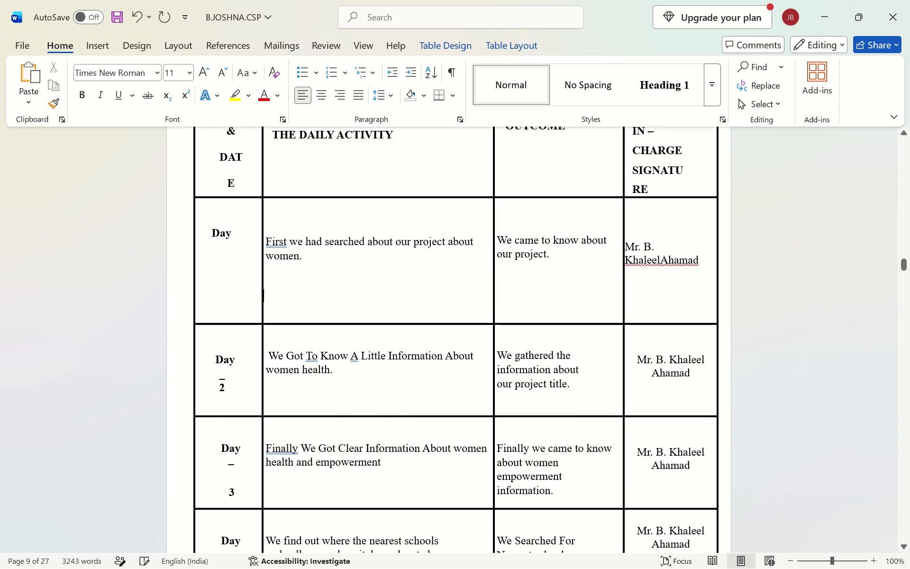
pyautogui.click(243, 328)
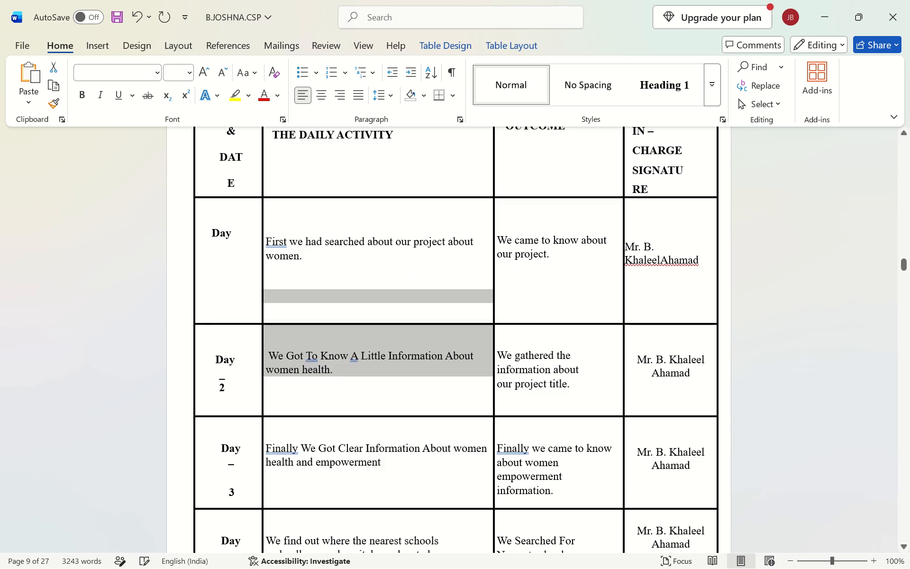
pyautogui.click(263, 325)
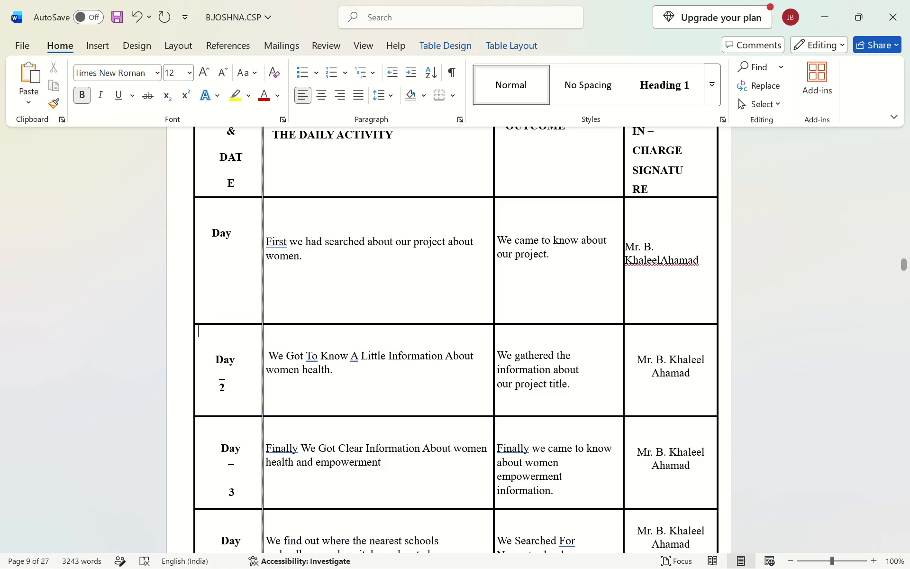
pyautogui.click(261, 324)
pyautogui.moveTo(261, 324); pyautogui.dragTo(260, 315)
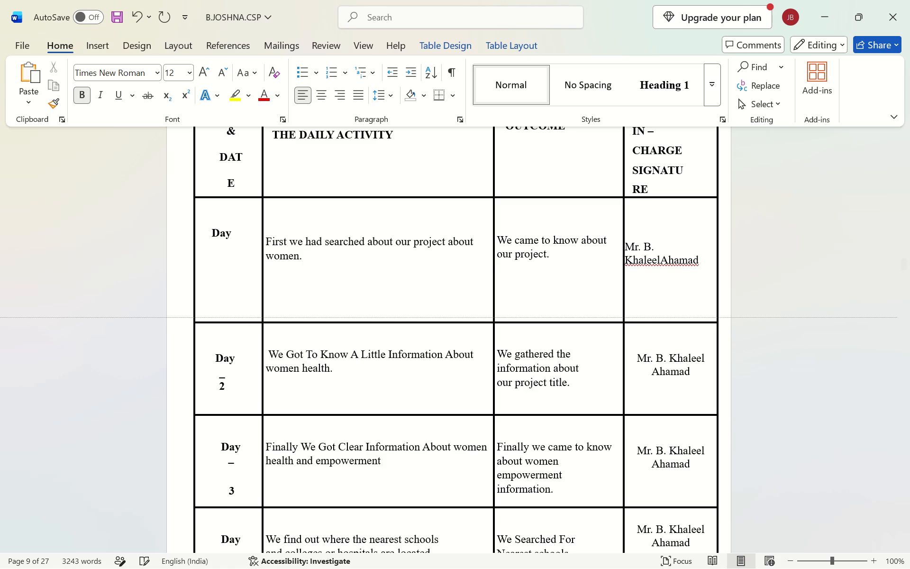
pyautogui.moveTo(260, 315); pyautogui.dragTo(260, 296)
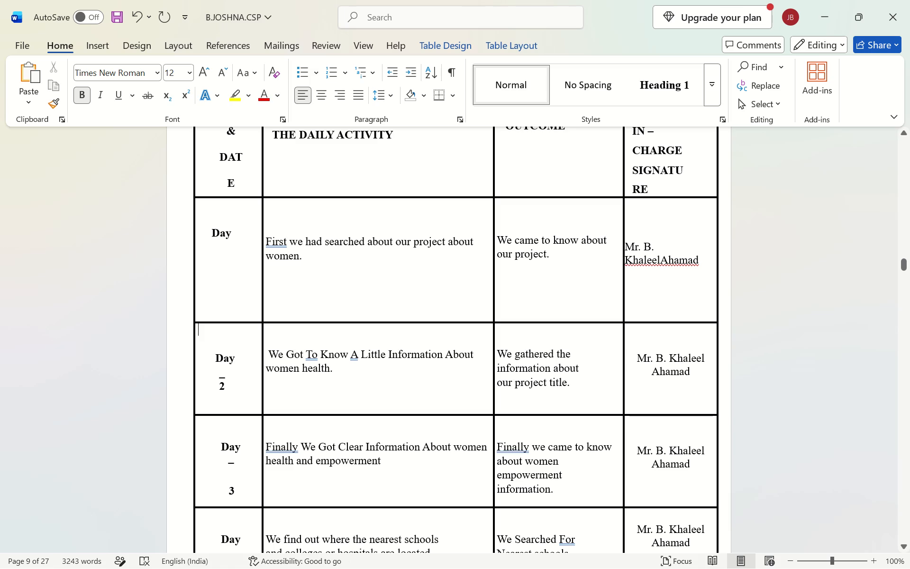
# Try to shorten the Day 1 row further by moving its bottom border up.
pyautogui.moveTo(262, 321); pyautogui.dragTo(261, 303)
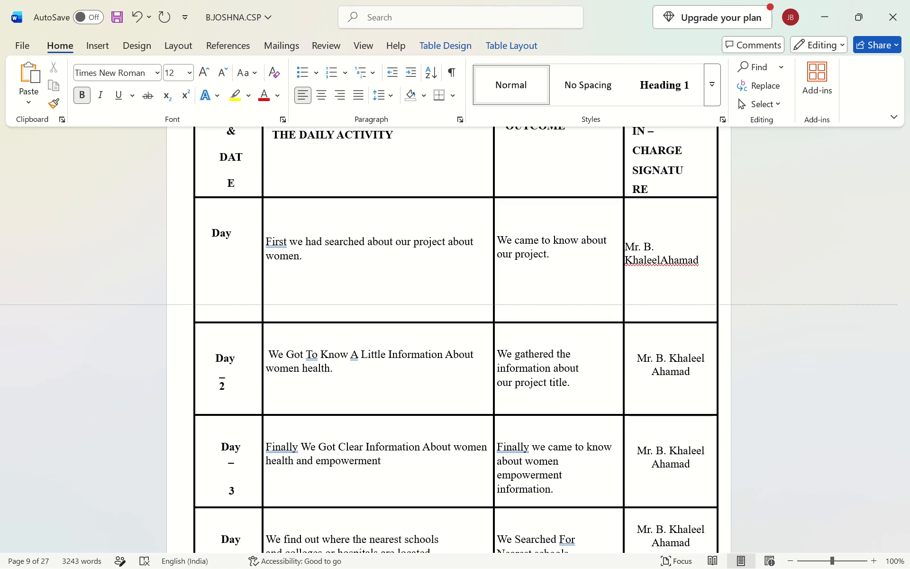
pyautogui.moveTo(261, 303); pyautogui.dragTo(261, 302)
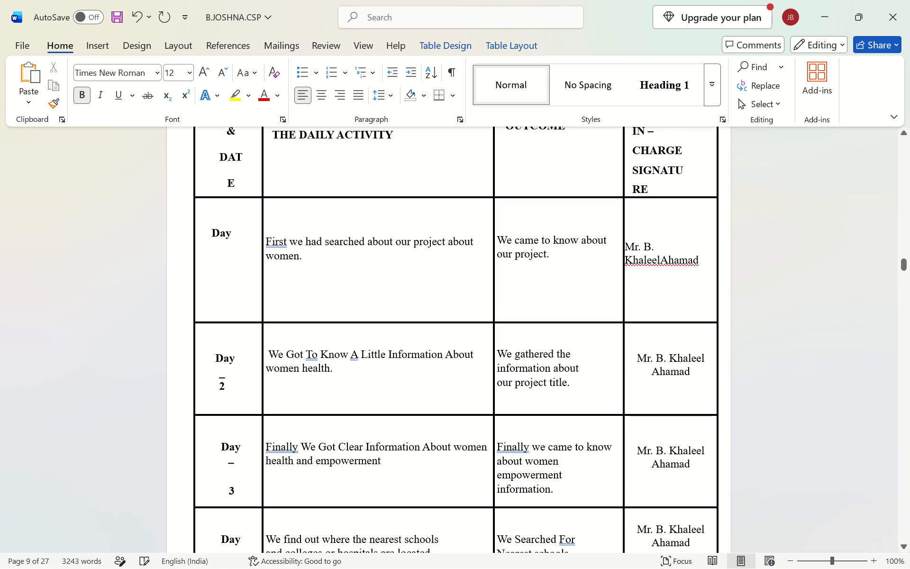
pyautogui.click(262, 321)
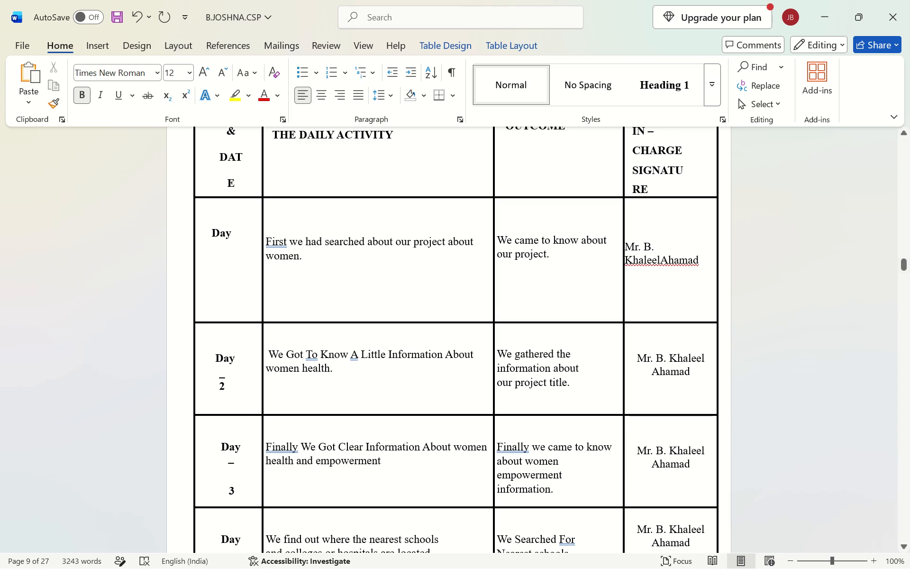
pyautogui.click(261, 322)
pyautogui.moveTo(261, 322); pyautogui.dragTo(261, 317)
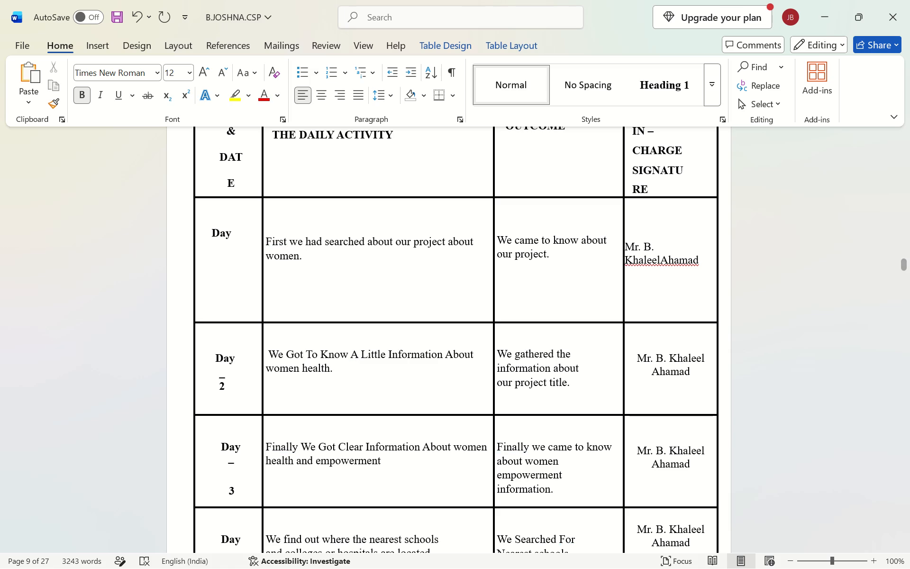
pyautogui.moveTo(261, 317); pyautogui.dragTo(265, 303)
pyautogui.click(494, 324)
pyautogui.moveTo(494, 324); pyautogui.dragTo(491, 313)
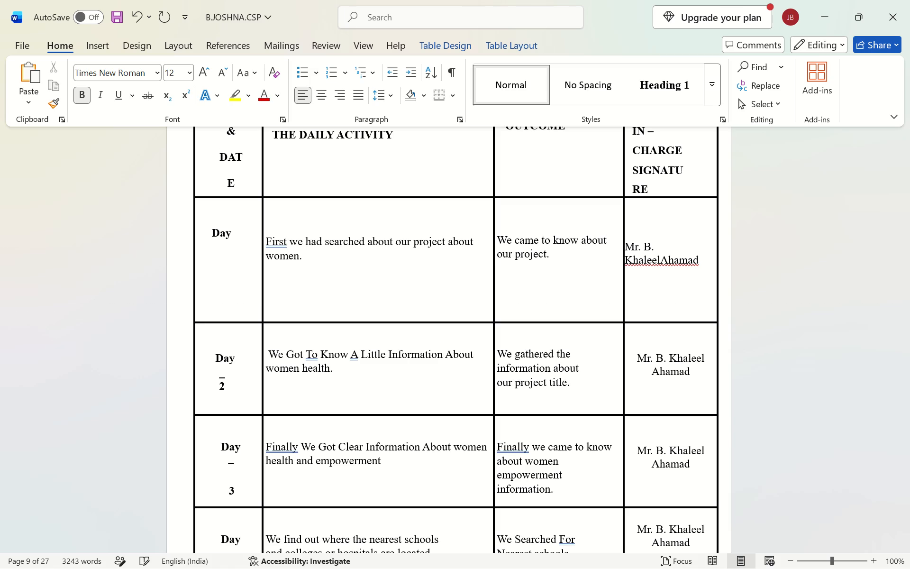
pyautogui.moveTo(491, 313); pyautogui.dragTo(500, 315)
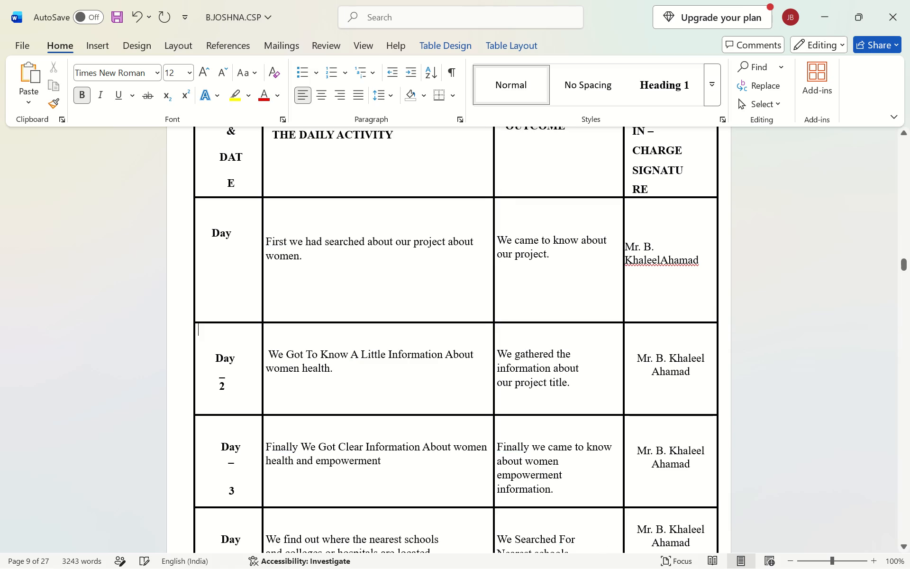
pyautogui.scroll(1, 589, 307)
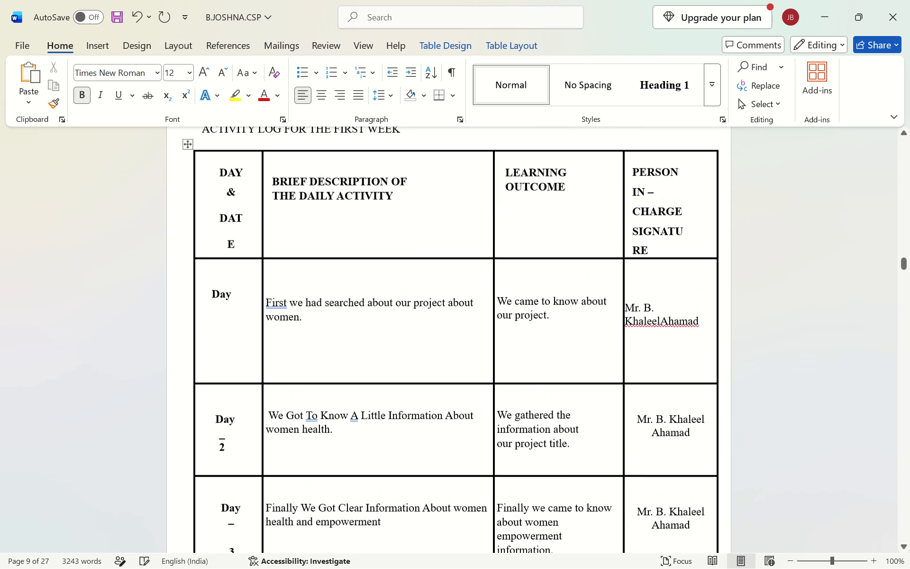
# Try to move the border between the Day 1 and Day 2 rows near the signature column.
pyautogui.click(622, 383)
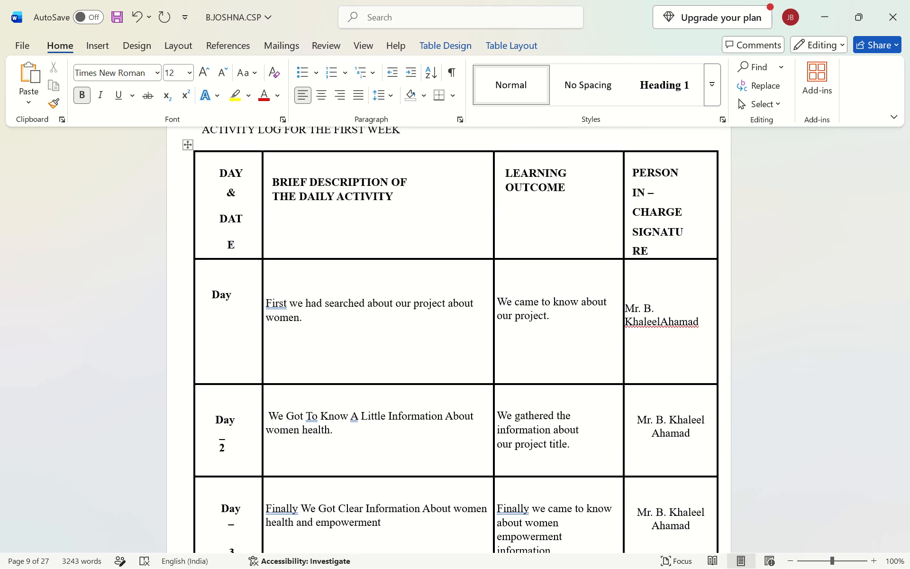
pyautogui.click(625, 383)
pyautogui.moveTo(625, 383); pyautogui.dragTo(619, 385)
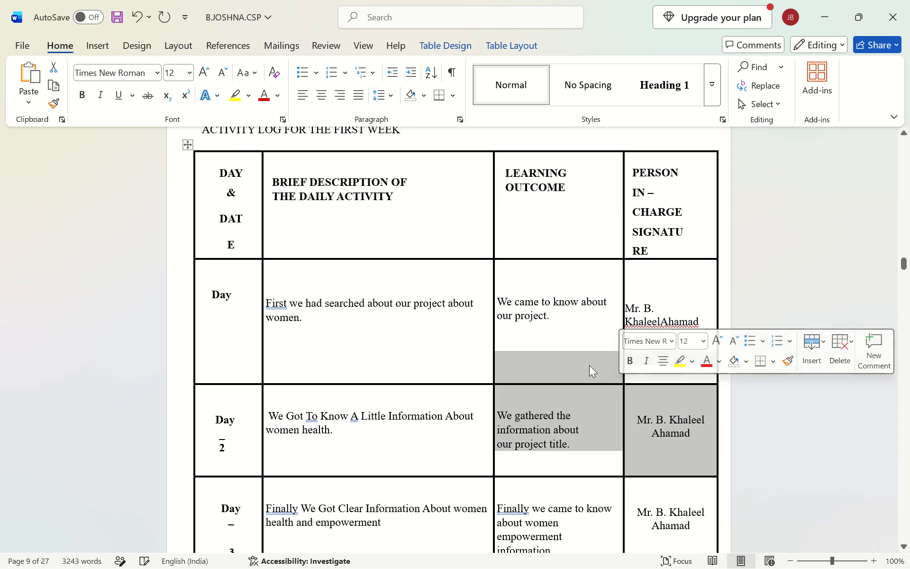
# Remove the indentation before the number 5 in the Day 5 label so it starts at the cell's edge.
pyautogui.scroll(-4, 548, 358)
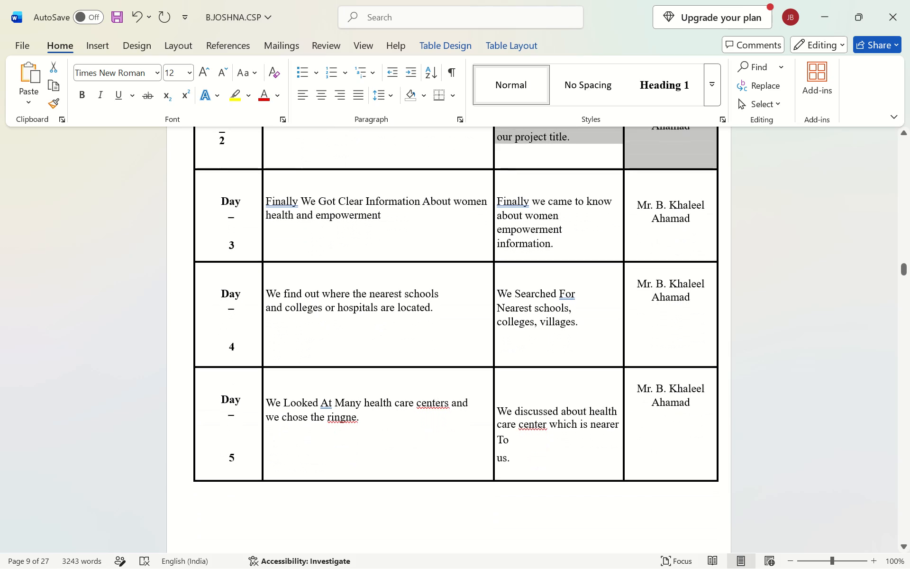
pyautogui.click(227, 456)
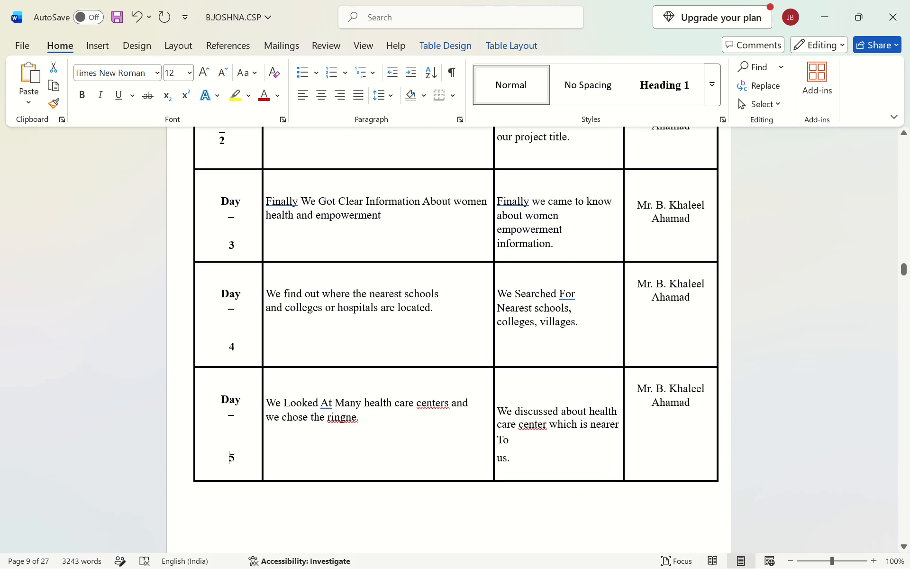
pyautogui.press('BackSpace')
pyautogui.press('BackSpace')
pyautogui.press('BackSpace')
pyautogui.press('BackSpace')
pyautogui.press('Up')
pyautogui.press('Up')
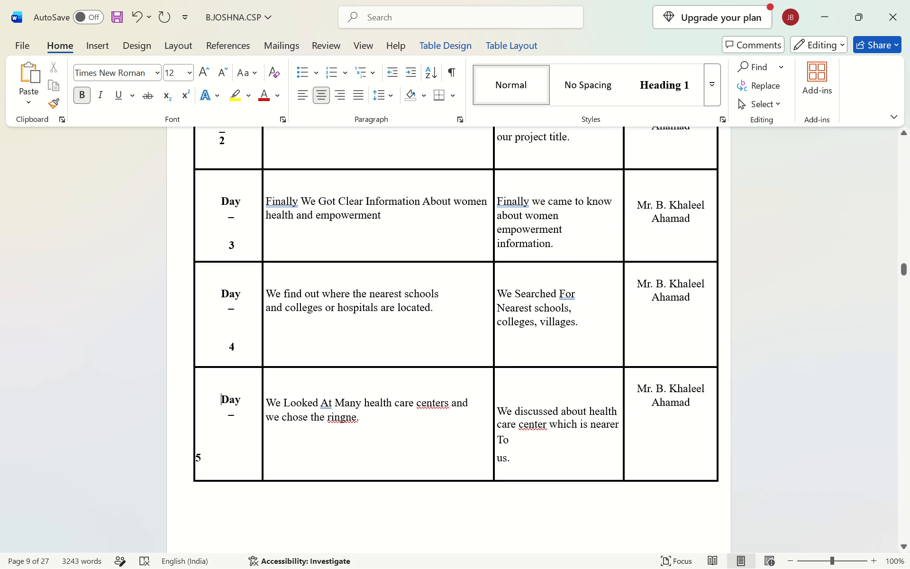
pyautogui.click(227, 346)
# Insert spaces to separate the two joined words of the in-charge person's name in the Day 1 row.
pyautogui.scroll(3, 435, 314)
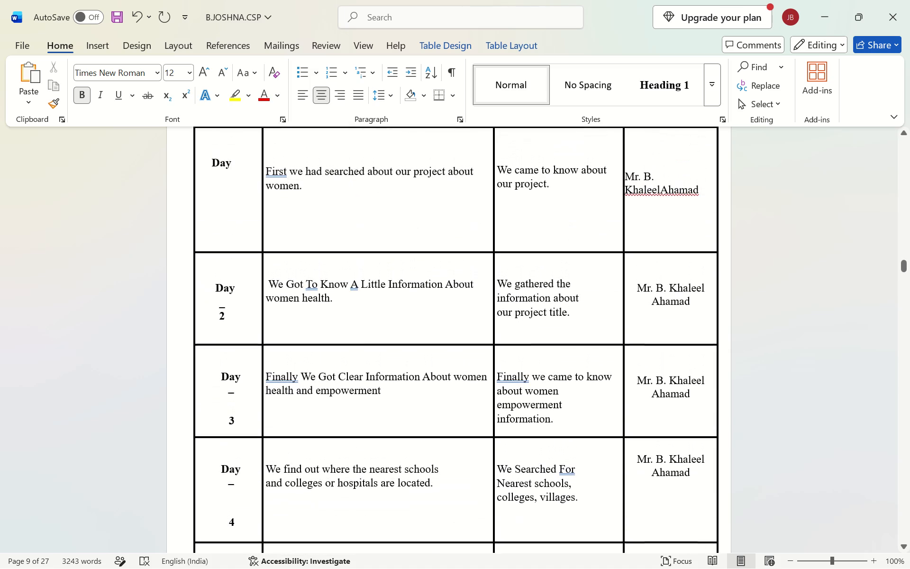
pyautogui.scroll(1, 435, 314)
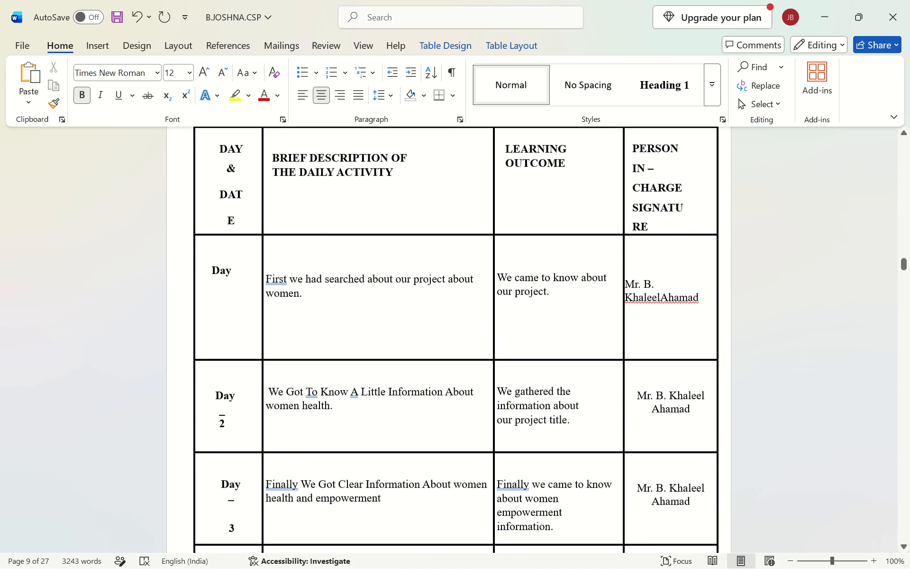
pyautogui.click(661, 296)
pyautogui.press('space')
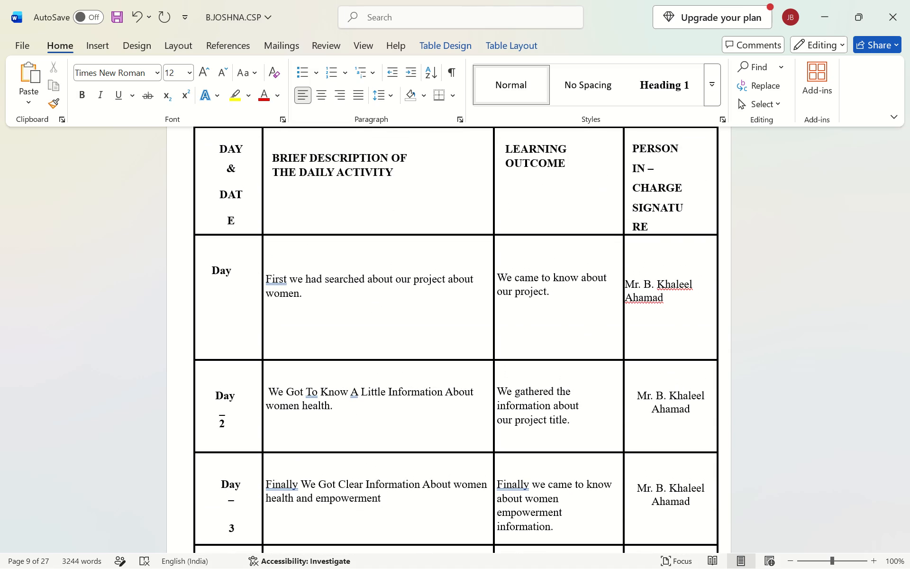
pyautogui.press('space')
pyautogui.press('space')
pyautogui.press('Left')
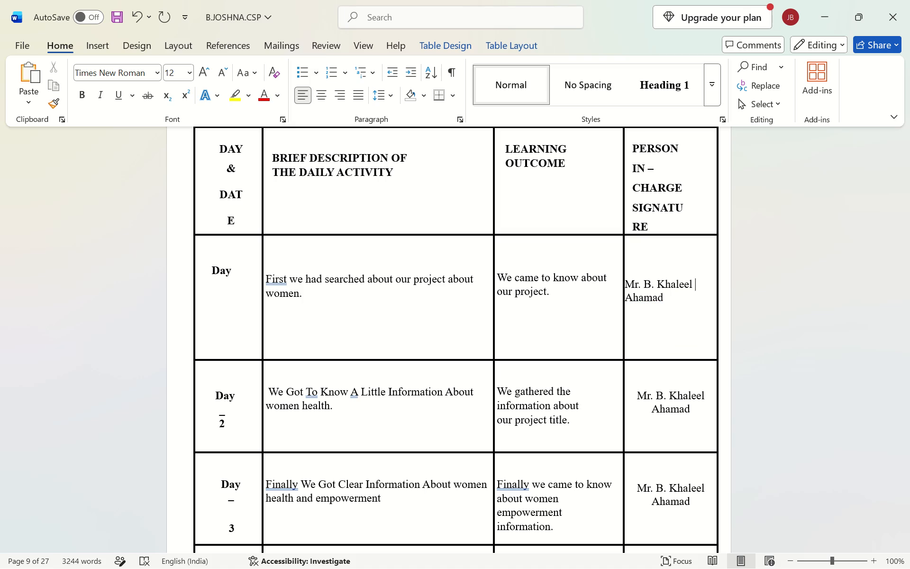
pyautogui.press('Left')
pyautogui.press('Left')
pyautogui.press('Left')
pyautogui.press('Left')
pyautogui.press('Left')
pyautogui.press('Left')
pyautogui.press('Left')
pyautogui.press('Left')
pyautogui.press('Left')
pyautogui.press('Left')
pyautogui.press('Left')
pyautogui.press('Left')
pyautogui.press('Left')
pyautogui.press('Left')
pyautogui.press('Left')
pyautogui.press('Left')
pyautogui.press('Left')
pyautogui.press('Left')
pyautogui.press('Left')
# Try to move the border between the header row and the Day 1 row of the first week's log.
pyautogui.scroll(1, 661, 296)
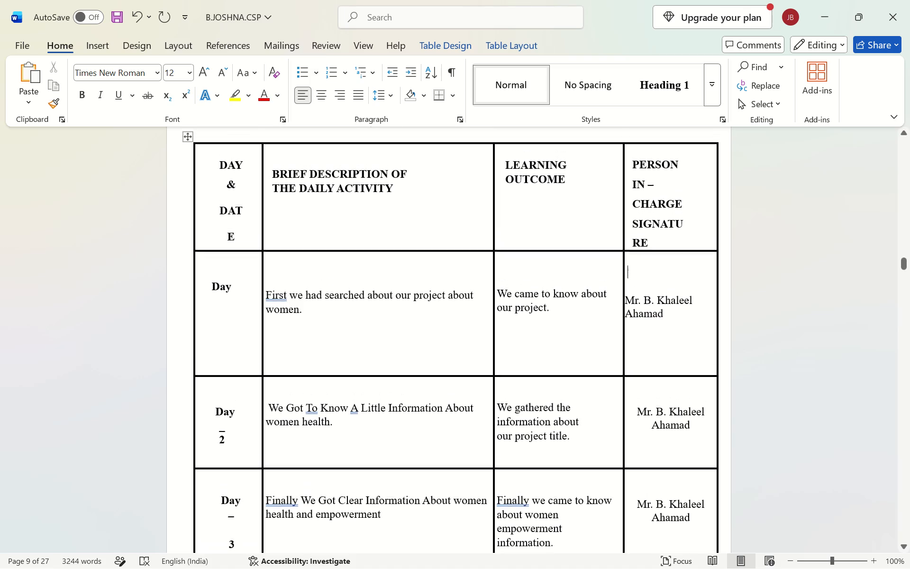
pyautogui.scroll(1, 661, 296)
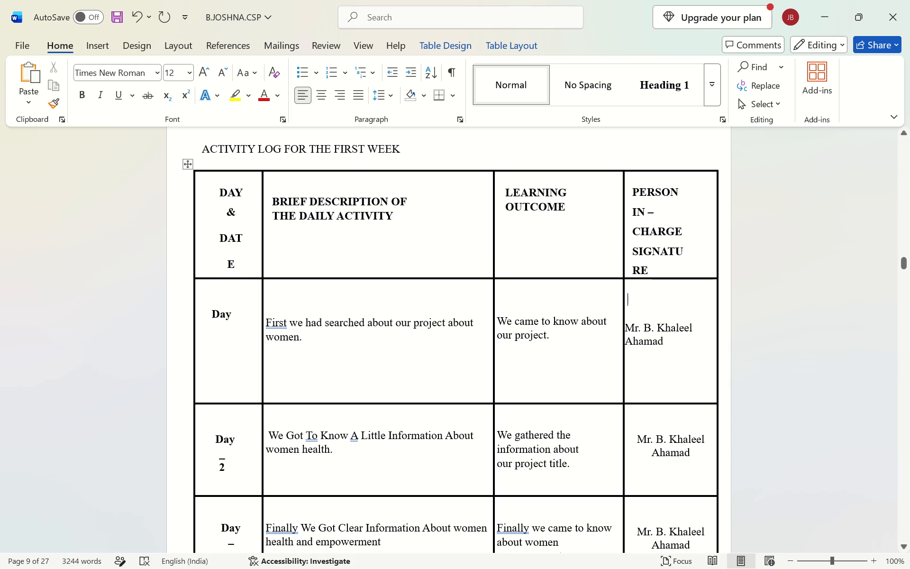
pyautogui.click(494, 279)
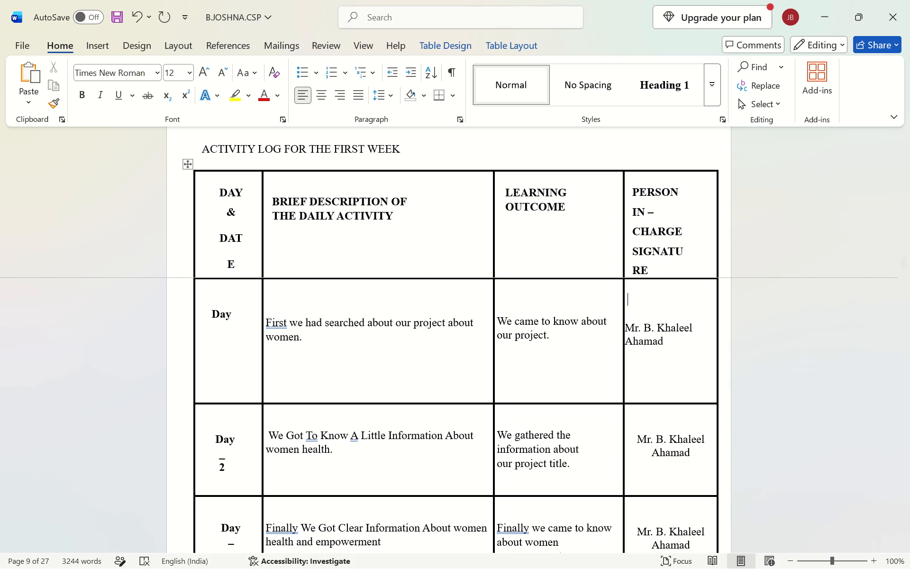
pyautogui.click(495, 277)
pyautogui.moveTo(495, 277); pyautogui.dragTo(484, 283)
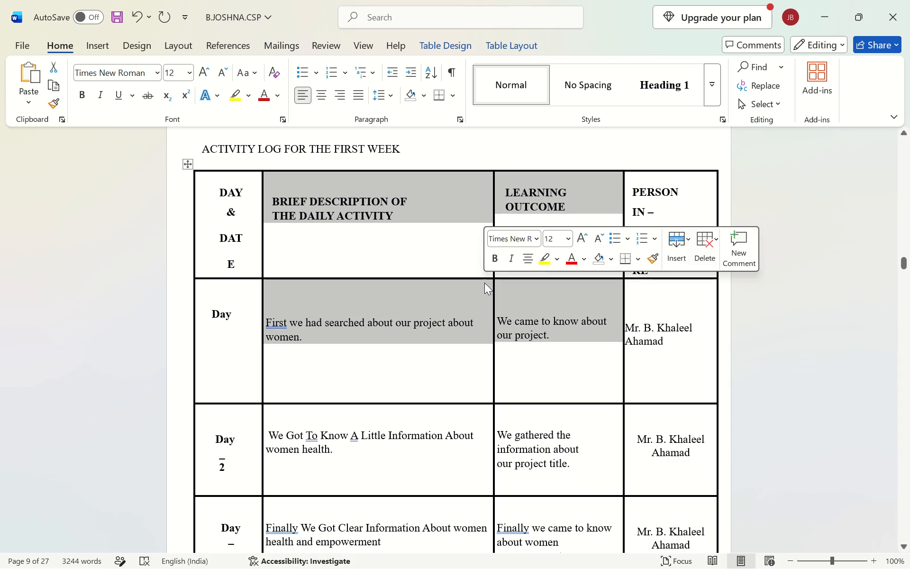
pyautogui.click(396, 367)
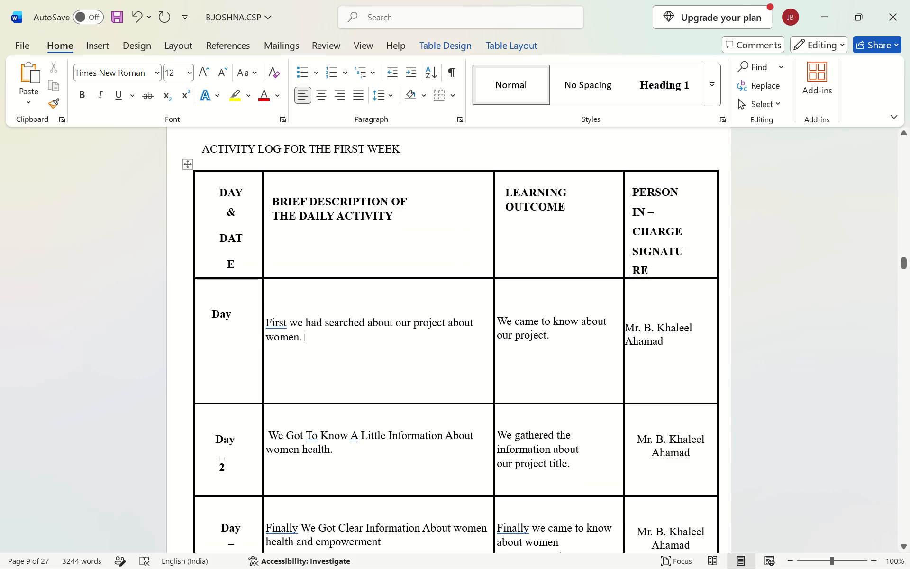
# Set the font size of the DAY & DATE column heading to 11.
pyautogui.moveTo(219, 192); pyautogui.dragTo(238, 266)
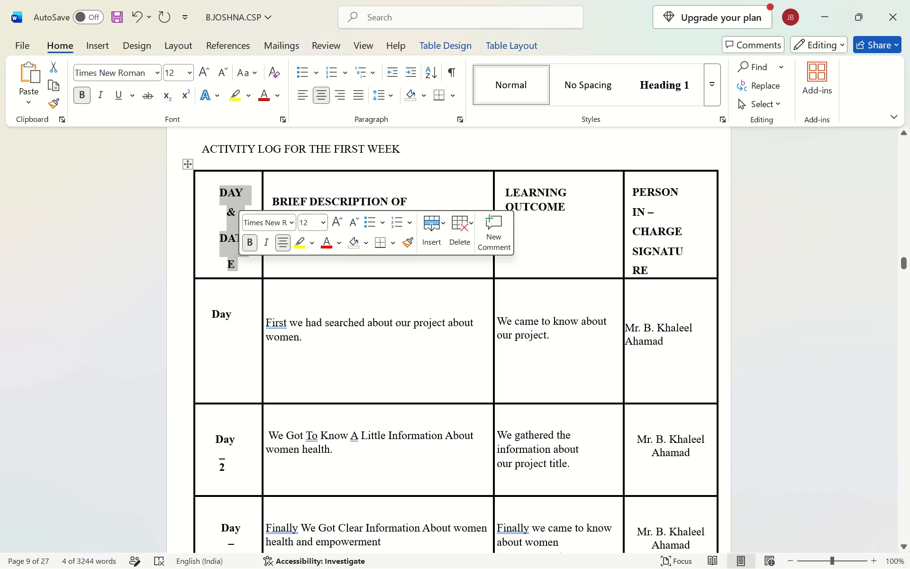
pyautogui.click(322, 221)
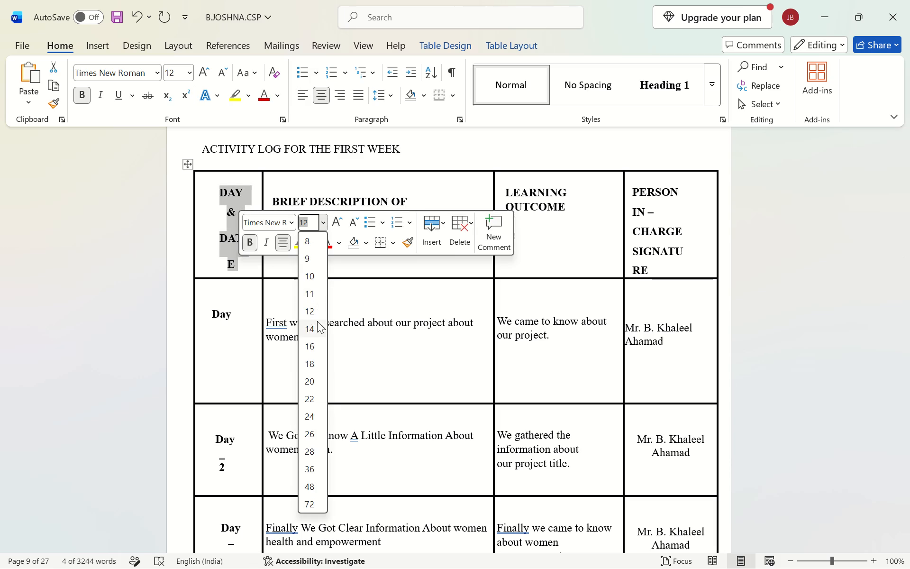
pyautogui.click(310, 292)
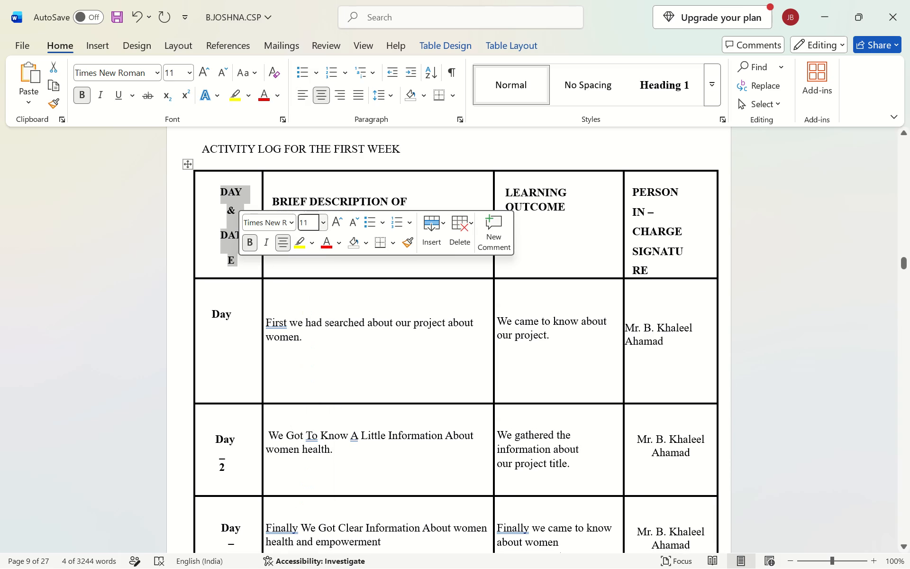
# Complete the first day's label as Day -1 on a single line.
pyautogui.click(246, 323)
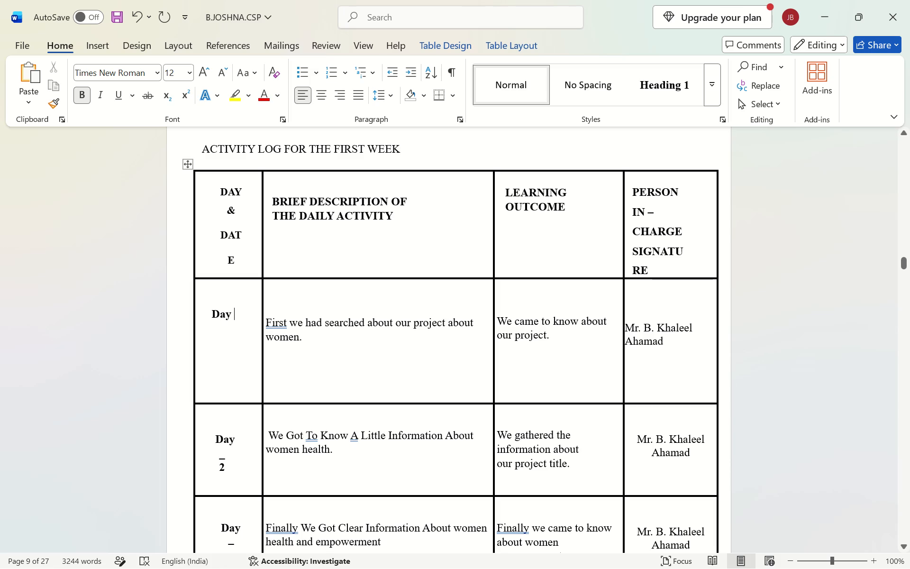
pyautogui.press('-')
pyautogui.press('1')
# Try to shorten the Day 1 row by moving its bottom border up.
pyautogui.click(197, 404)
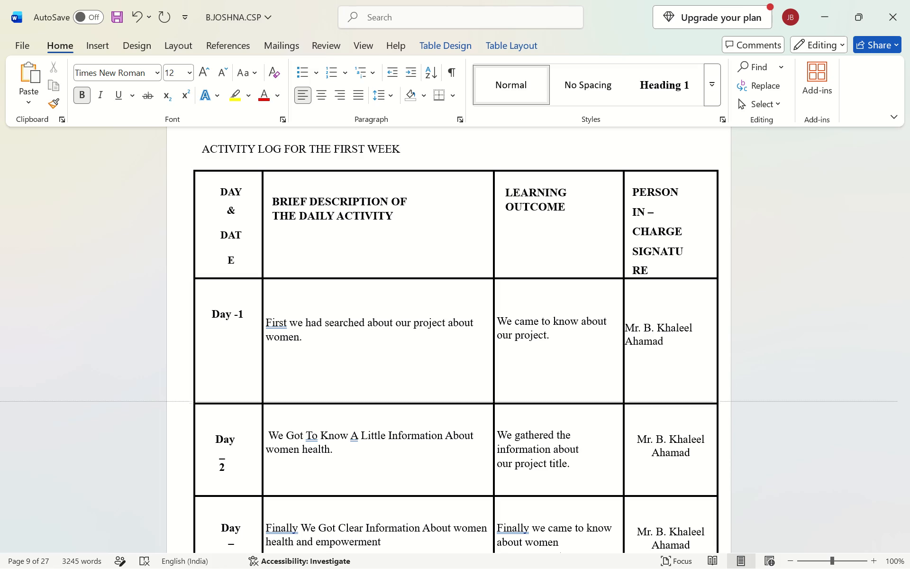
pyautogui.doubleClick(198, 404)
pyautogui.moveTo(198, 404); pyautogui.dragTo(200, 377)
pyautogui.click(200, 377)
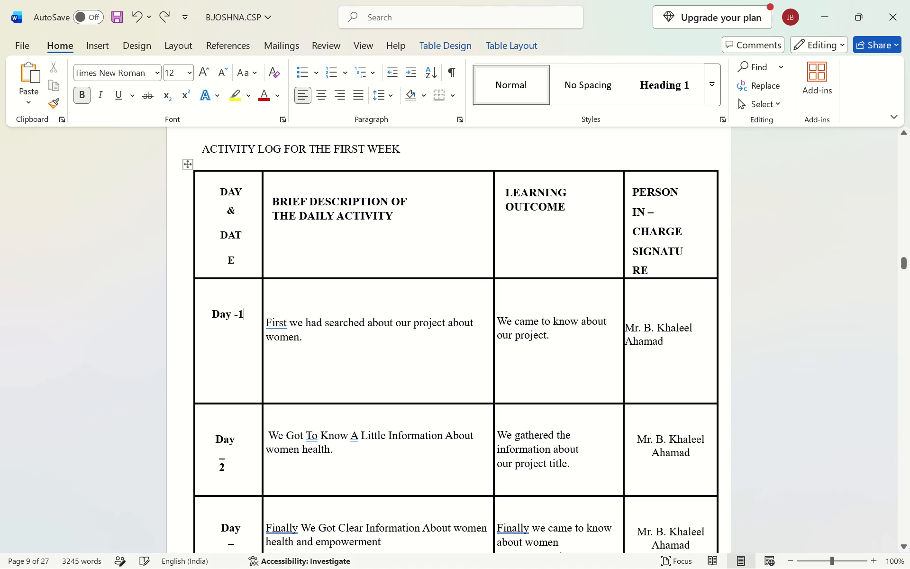
# Undo the recent edits to the day labels, heading size, name spacing, column width and Day 1 row height.
pyautogui.hotkey('ctrl', 'z')
pyautogui.hotkey('ctrl', 'z')
pyautogui.hotkey('ctrl', 'z')
pyautogui.hotkey('ctrl', 'z')
pyautogui.hotkey('ctrl', 'z')
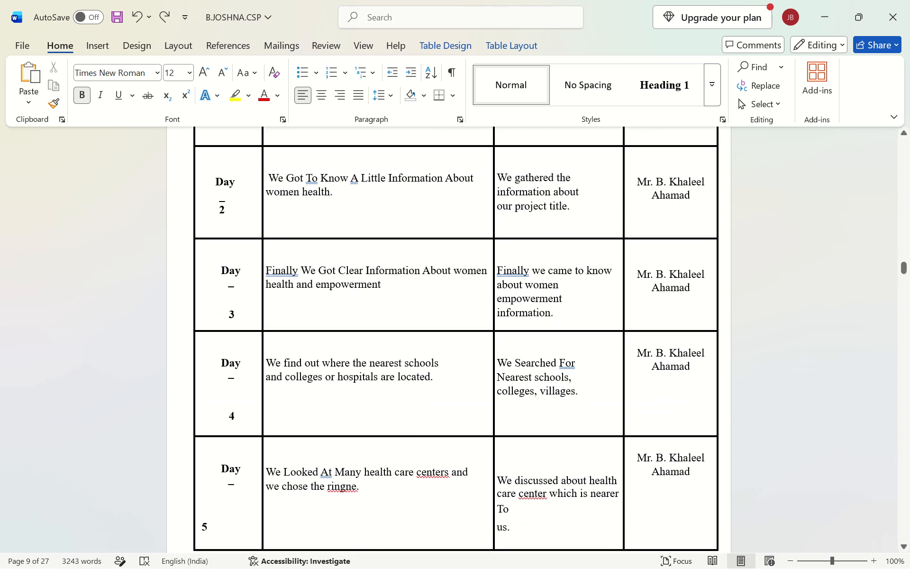
pyautogui.hotkey('ctrl', 'z')
pyautogui.hotkey('ctrl', 'z')
pyautogui.hotkey('ctrl', 'z')
pyautogui.hotkey('ctrl', 'z')
pyautogui.hotkey('ctrl', 'z')
pyautogui.hotkey('ctrl', 'z')
pyautogui.hotkey('ctrl', 'z')
pyautogui.hotkey('ctrl', 'z')
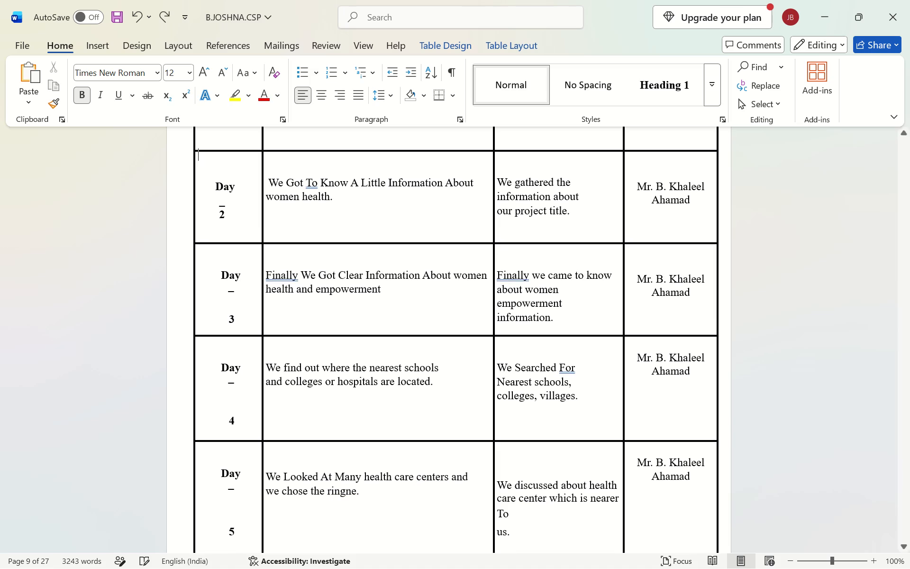
pyautogui.hotkey('ctrl', 'z')
pyautogui.hotkey('ctrl', 'z')
pyautogui.hotkey('ctrl', 'z')
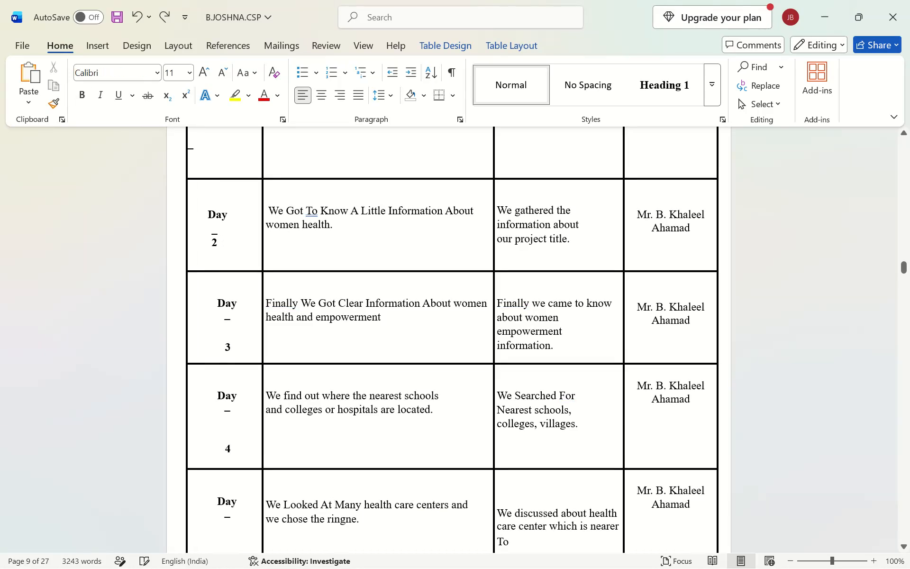
pyautogui.hotkey('ctrl', 'z')
pyautogui.hotkey('ctrl', 'z')
pyautogui.hotkey('ctrl', 'z')
pyautogui.hotkey('ctrl', 'z')
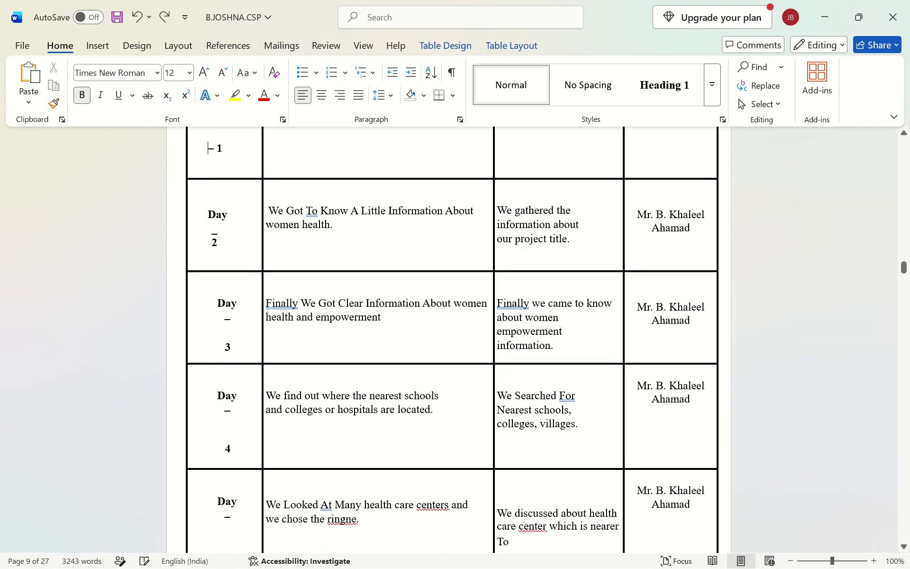
pyautogui.hotkey('ctrl', 'z')
pyautogui.hotkey('ctrl', 'z')
pyautogui.hotkey('ctrl', 'z')
pyautogui.hotkey('ctrl', 'z')
pyautogui.hotkey('ctrl', 'z')
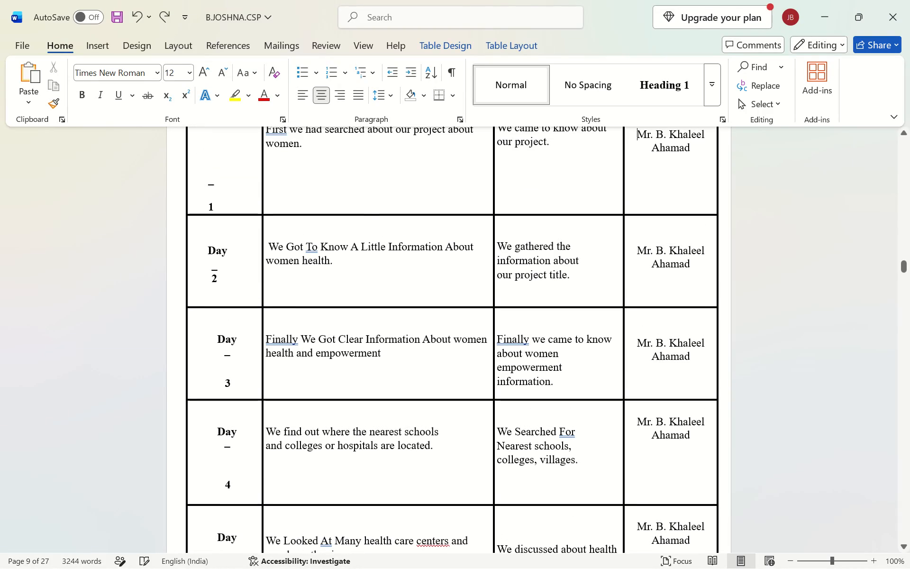
# Undo the replacement of the in-charge names in the Day 1 to Day 5 rows of the first week's log.
pyautogui.hotkey('ctrl', 'z')
pyautogui.hotkey('ctrl', 'z')
pyautogui.hotkey('ctrl', 'z')
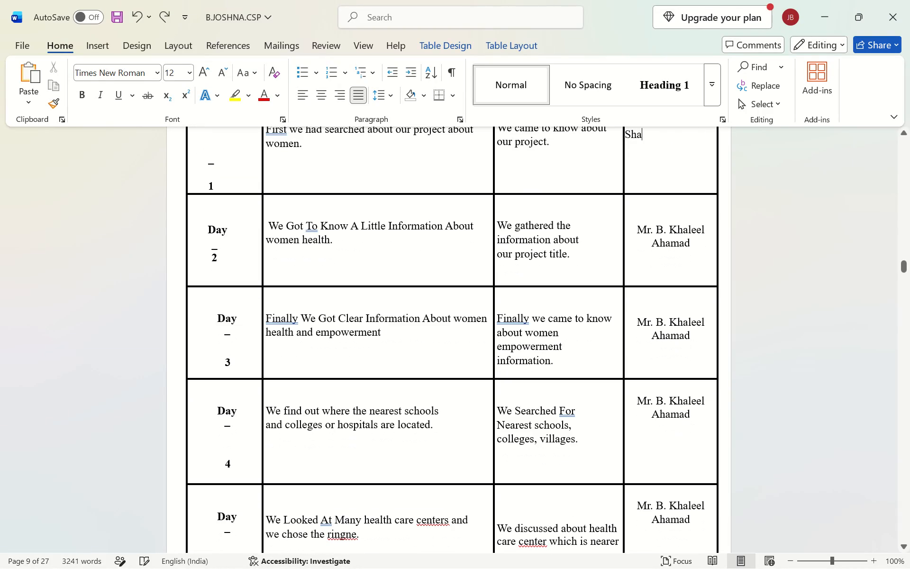
pyautogui.hotkey('ctrl', 'z')
pyautogui.hotkey('ctrl', 'z')
pyautogui.hotkey('ctrl', 'z')
pyautogui.hotkey('ctrl', 'z')
pyautogui.hotkey('ctrl', 'z')
pyautogui.hotkey('ctrl', 'z')
pyautogui.hotkey('ctrl', 'z')
pyautogui.hotkey('ctrl', 'z')
pyautogui.hotkey('ctrl', 'z')
pyautogui.hotkey('ctrl', 'z')
pyautogui.hotkey('ctrl', 'z')
pyautogui.hotkey('ctrl', 'z')
pyautogui.hotkey('ctrl', 'z')
pyautogui.hotkey('ctrl', 'z')
pyautogui.hotkey('ctrl', 'z')
pyautogui.hotkey('ctrl', 'z')
pyautogui.hotkey('ctrl', 'z')
pyautogui.hotkey('ctrl', 'z')
pyautogui.hotkey('ctrl', 'z')
pyautogui.hotkey('ctrl', 'z')
pyautogui.hotkey('ctrl', 'z')
pyautogui.hotkey('ctrl', 'z')
pyautogui.hotkey('ctrl', 'z')
pyautogui.hotkey('ctrl', 'z')
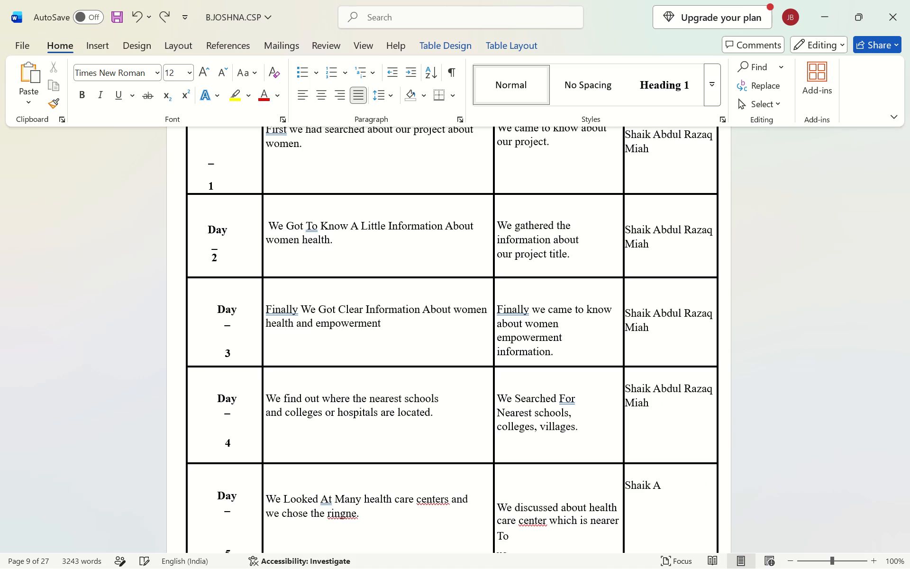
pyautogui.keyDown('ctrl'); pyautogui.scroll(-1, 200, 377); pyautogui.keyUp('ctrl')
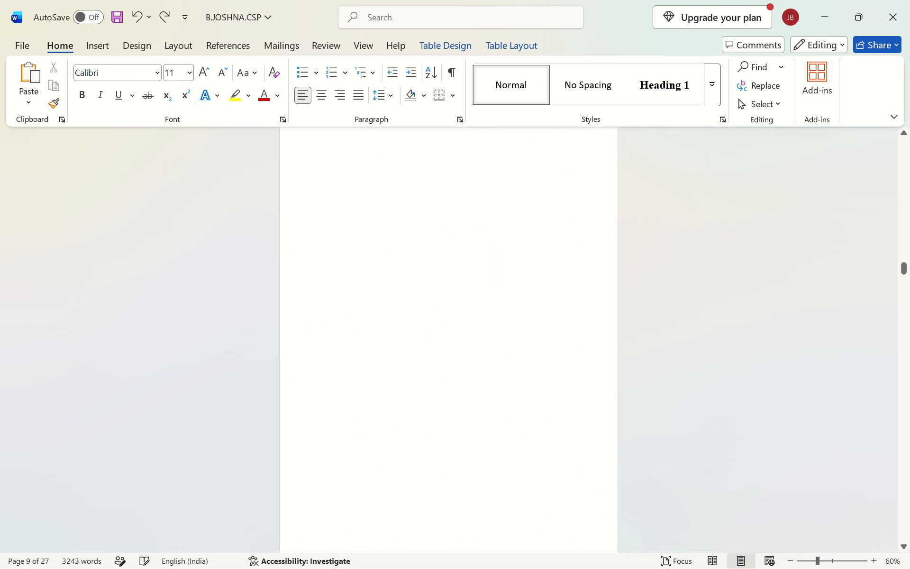
# Review the report from the first week's activity log and weekly report back through the chapters, declaration and cover pages.
pyautogui.keyDown('ctrl'); pyautogui.scroll(-1, 200, 377); pyautogui.keyUp('ctrl')
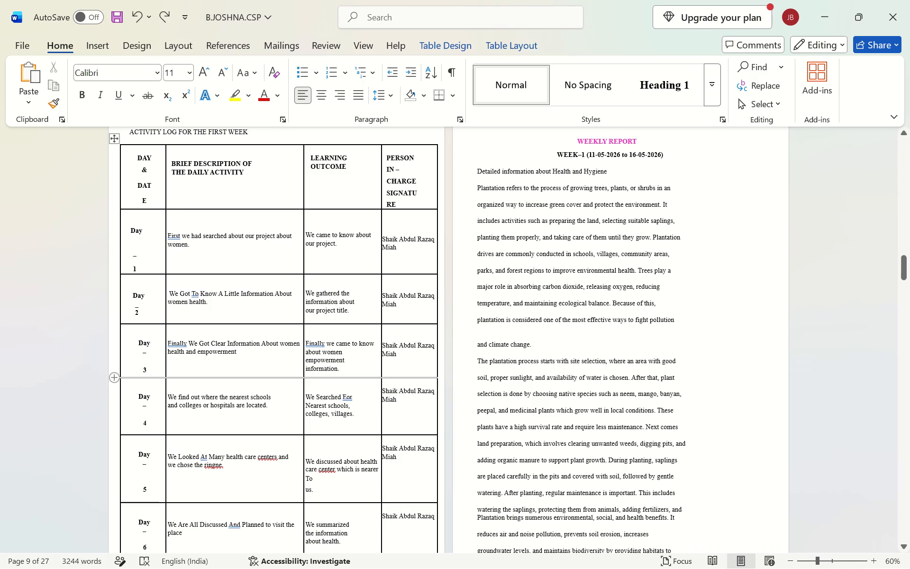
pyautogui.scroll(-2, 173, 347)
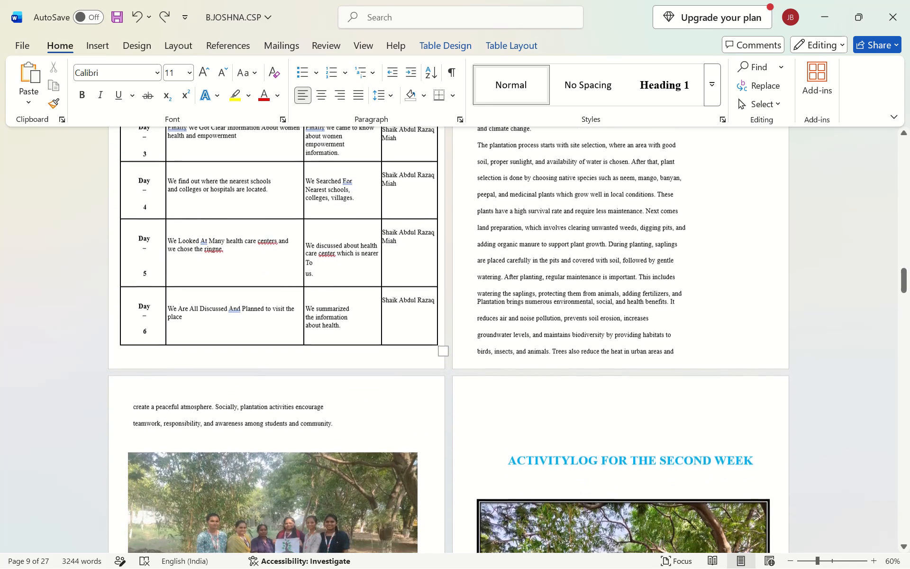
pyautogui.scroll(-1, 173, 347)
pyautogui.scroll(10, 173, 347)
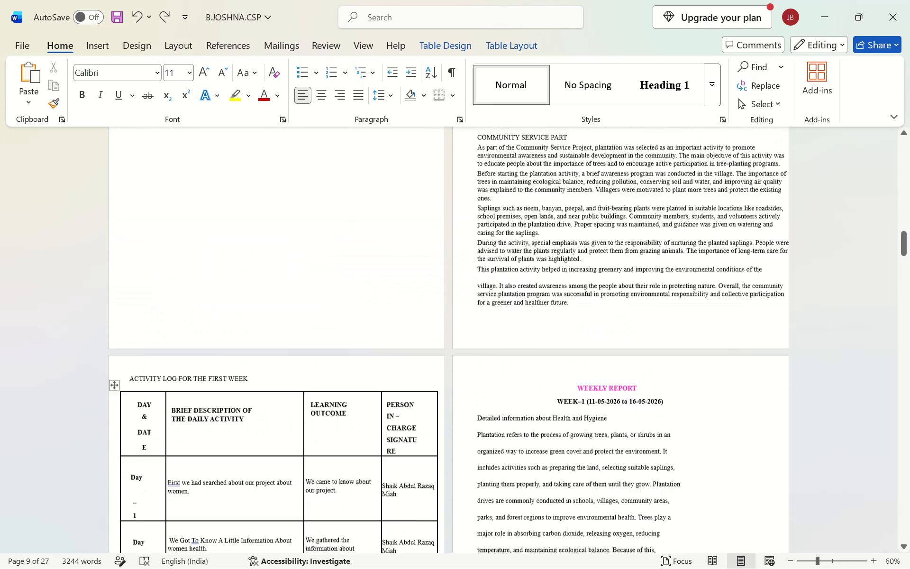
pyautogui.scroll(4, 173, 347)
pyautogui.hscroll(-1, 173, 347)
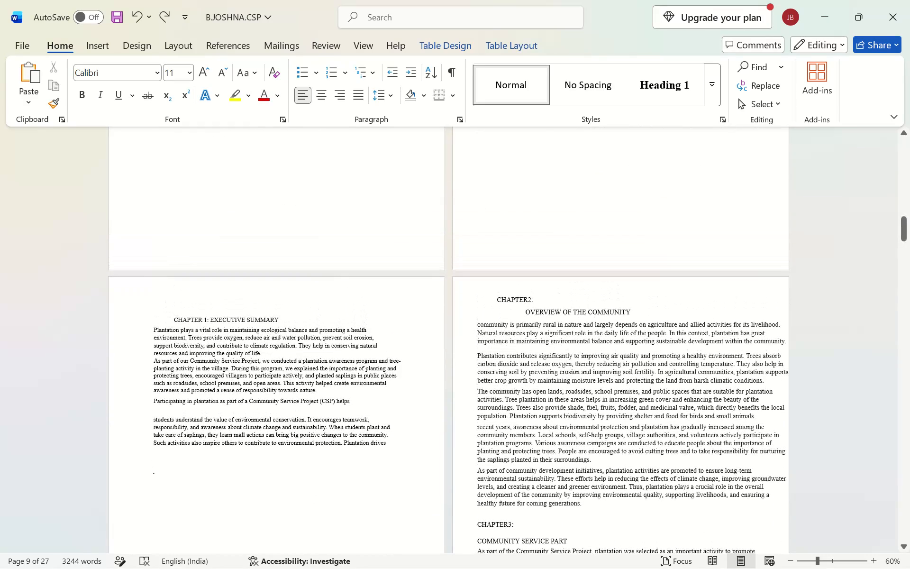
pyautogui.hscroll(-1, 173, 347)
pyautogui.scroll(10, 284, 294)
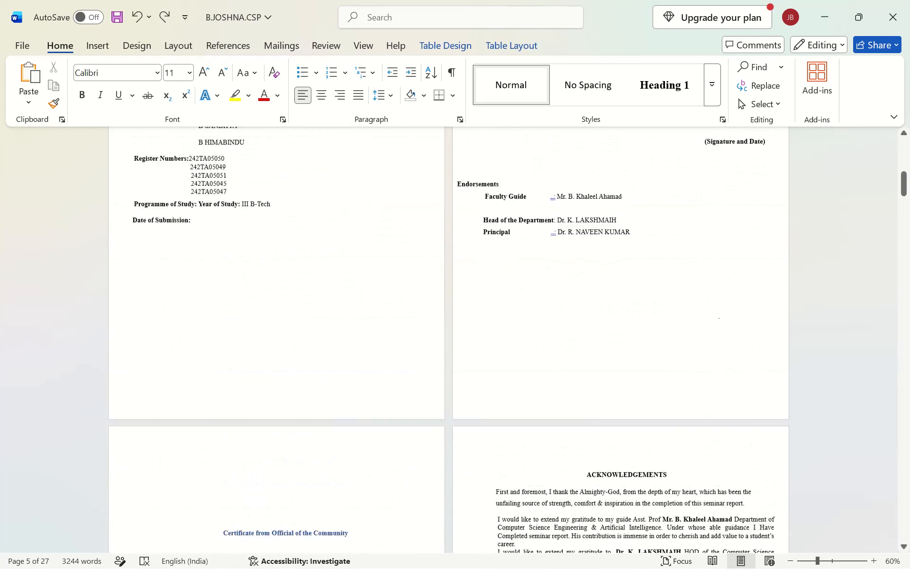
pyautogui.scroll(10, 284, 294)
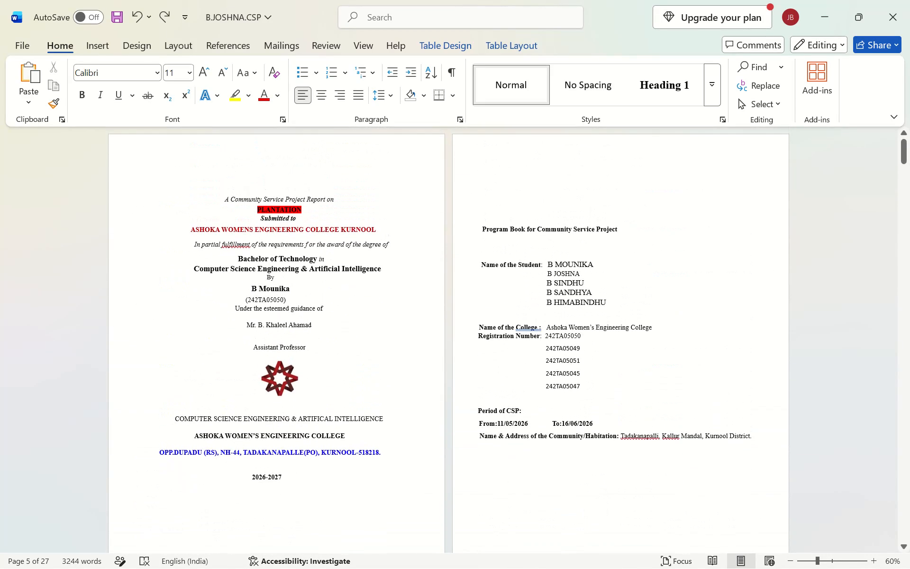
pyautogui.scroll(-2, 284, 294)
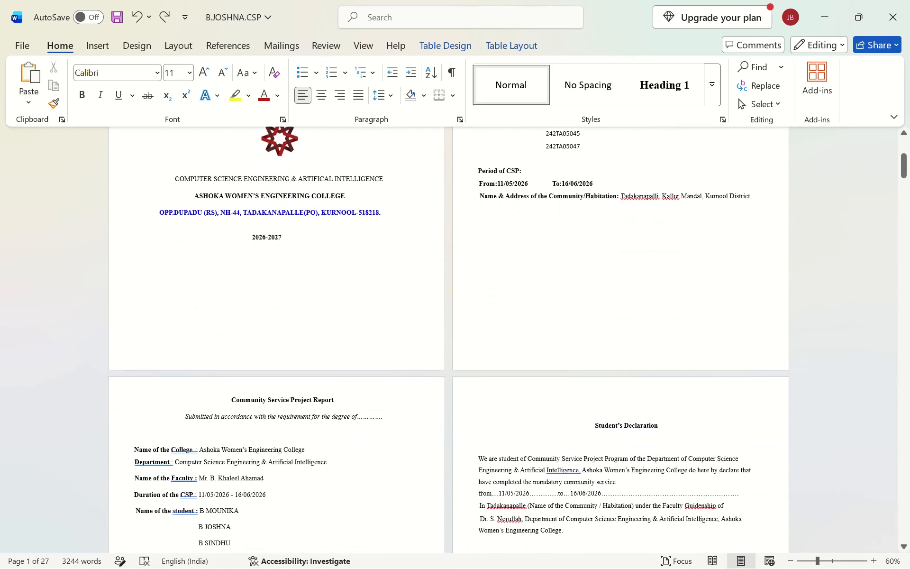
# Undo the last character deletions in the in-charge name of the first week's Day 6 row.
pyautogui.hotkey('ctrl', 'z')
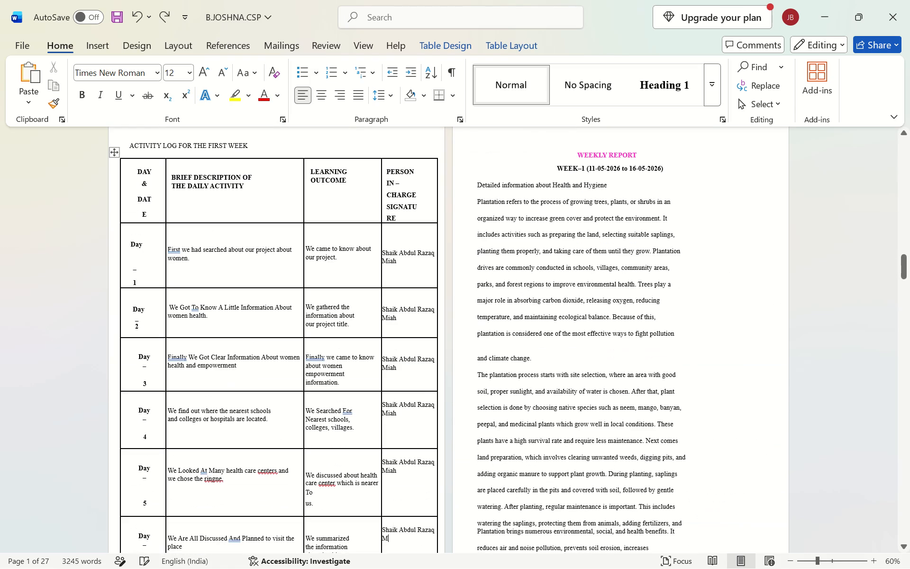
pyautogui.hotkey('ctrl', 'z')
pyautogui.hotkey('ctrl', 'z')
pyautogui.hscroll(-1, 284, 294)
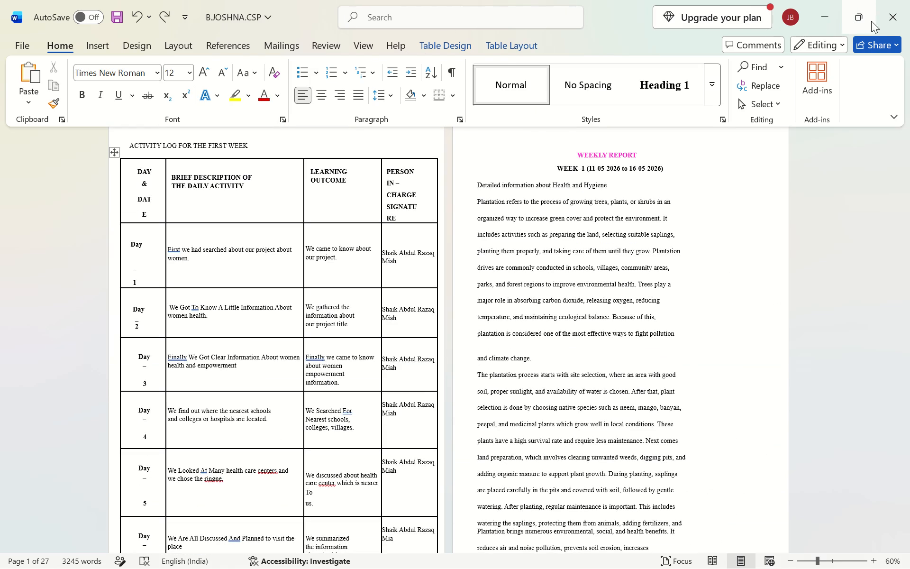
# Close the report document and dismiss the tip about moving the file to the cloud.
pyautogui.click(905, 9)
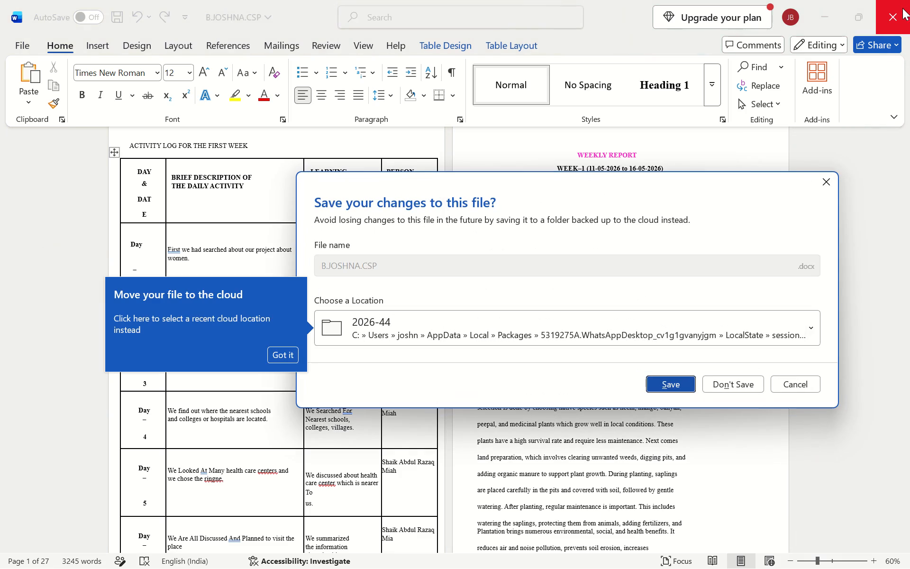
pyautogui.click(284, 350)
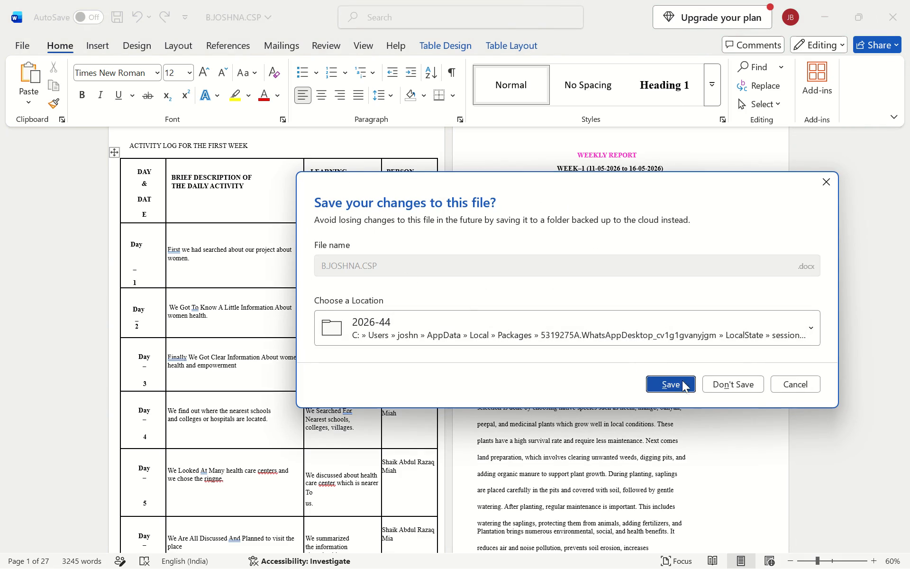
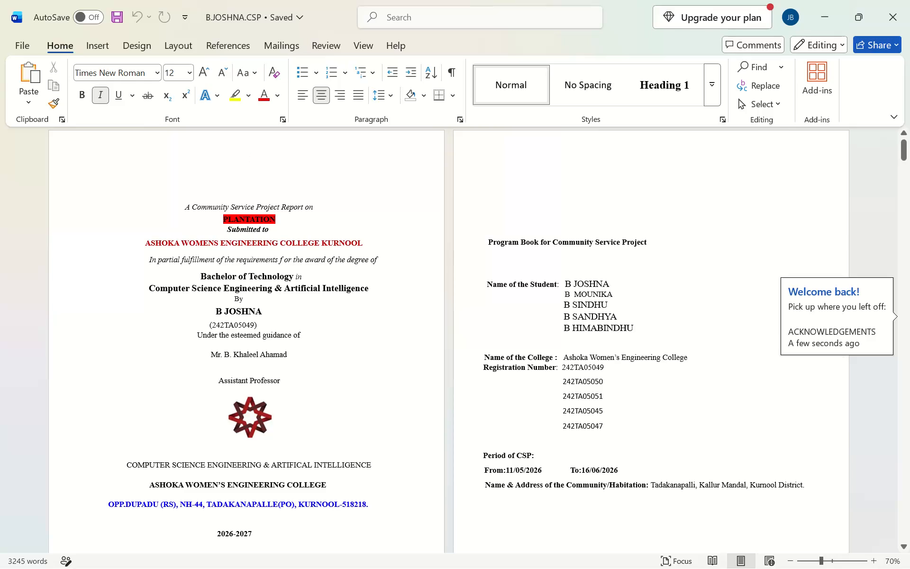
# Review the reopened report from the cover page through the community overview and service chapters to the first week's activity log.
pyautogui.hscroll(2, 601, 300)
pyautogui.keyDown('ctrl'); pyautogui.scroll(3, 399, 293); pyautogui.keyUp('ctrl')
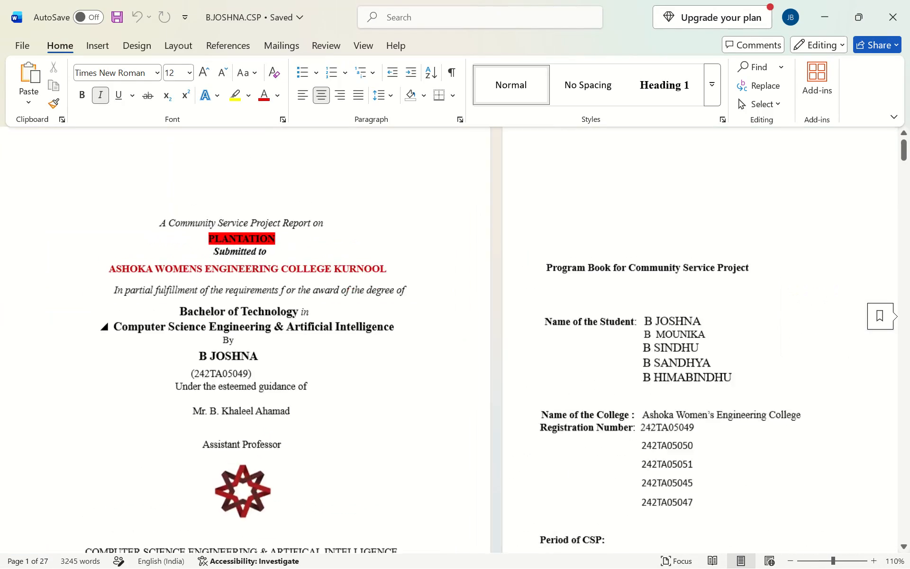
pyautogui.keyDown('ctrl'); pyautogui.scroll(2, 399, 293); pyautogui.keyUp('ctrl')
pyautogui.hscroll(1, 399, 293)
pyautogui.scroll(-1, 481, 295)
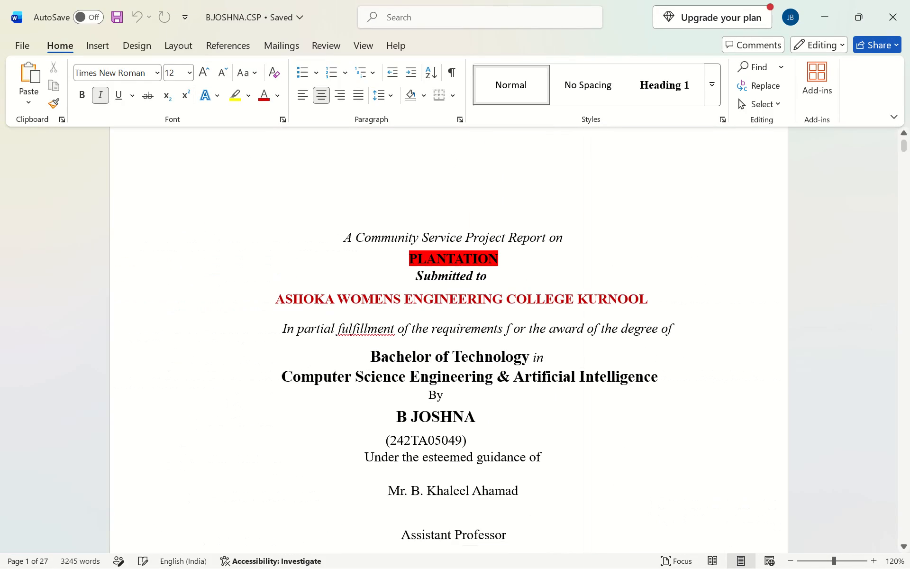
pyautogui.scroll(-5, 481, 295)
pyautogui.scroll(2, 481, 295)
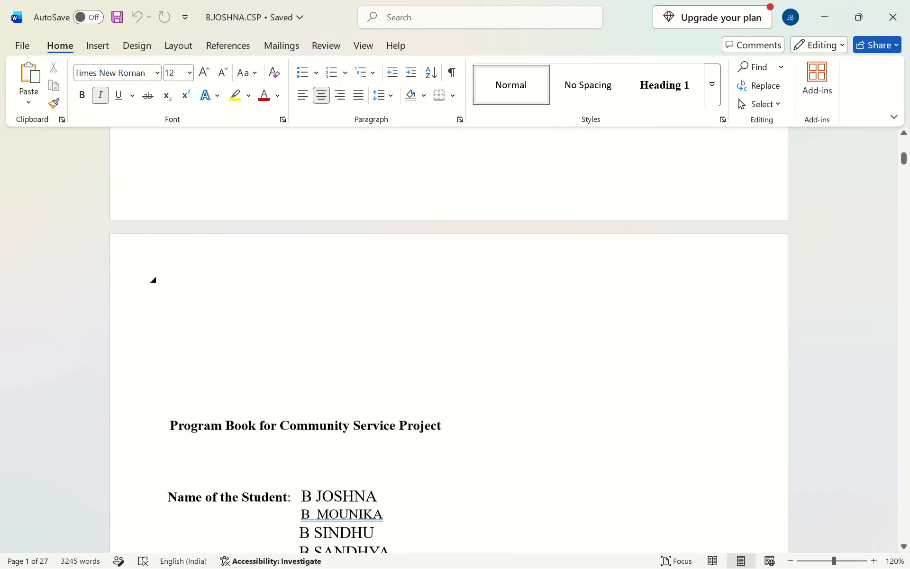
pyautogui.scroll(3, 481, 295)
pyautogui.scroll(-8, 481, 295)
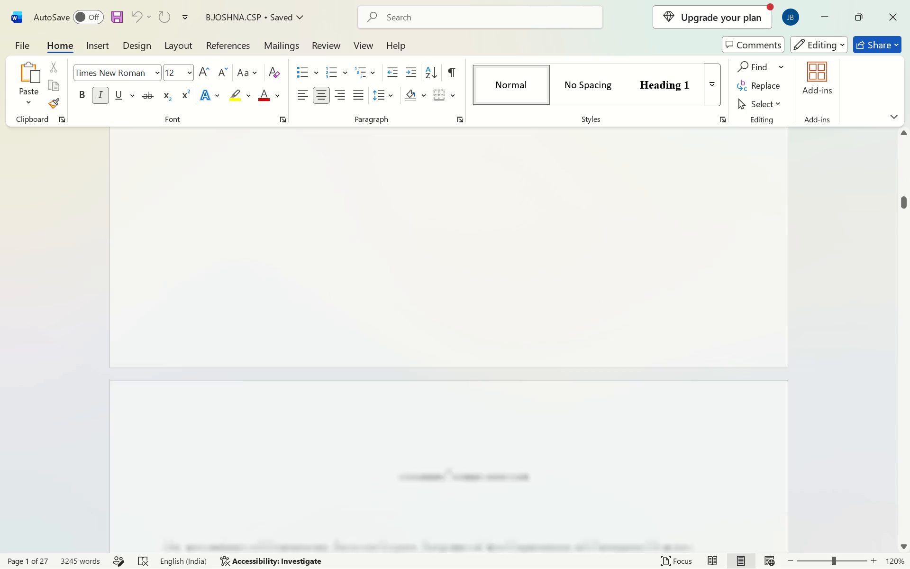
pyautogui.scroll(-5, 481, 295)
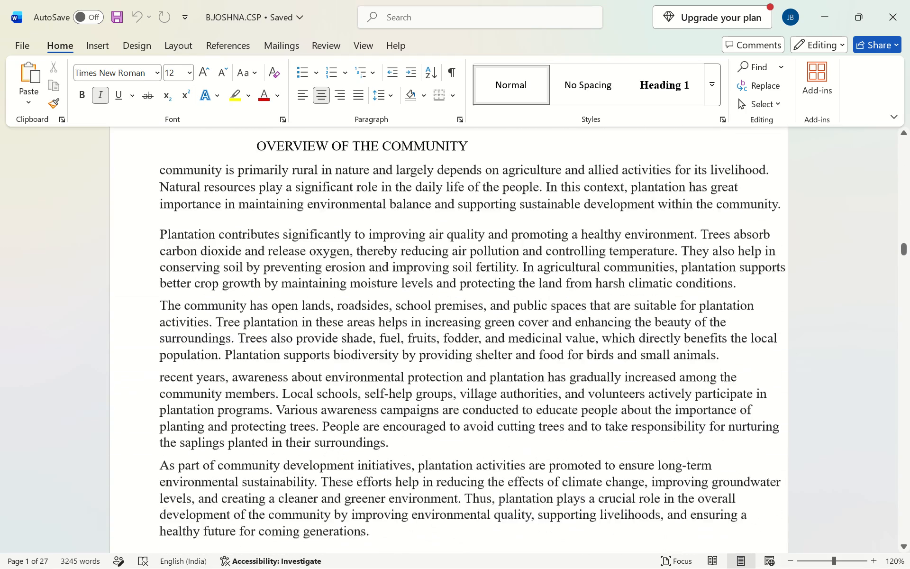
pyautogui.scroll(-2, 481, 295)
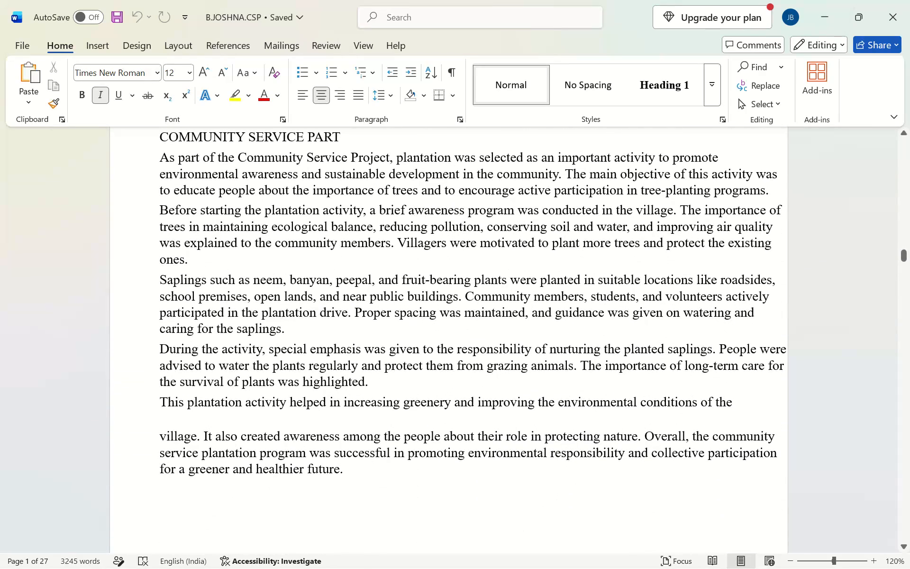
pyautogui.scroll(-4, 481, 295)
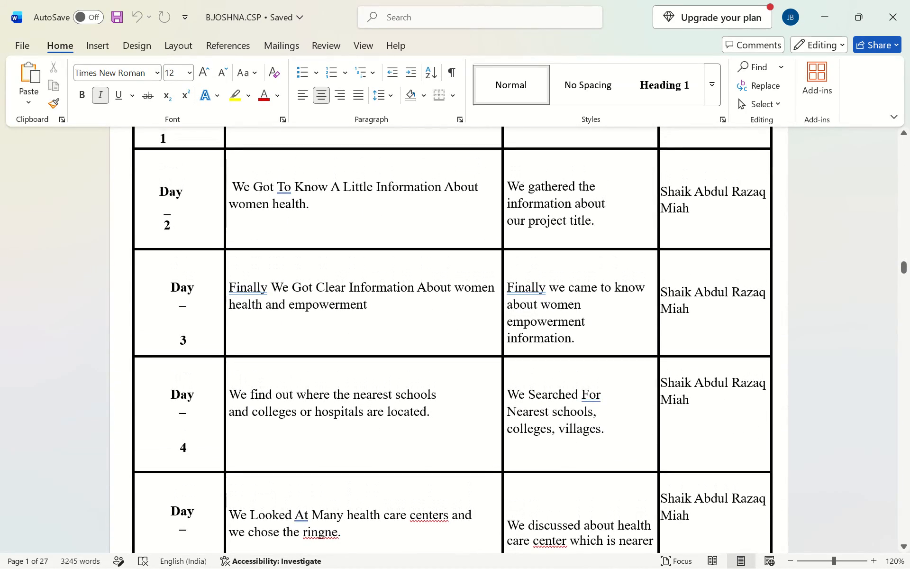
pyautogui.scroll(1, 729, 229)
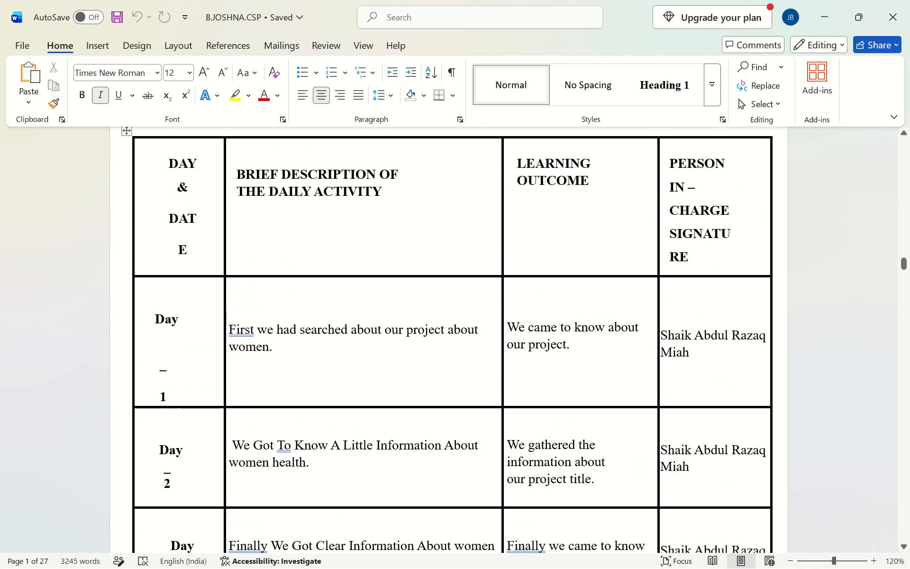
# Replace the in-charge name in the Day 1 row of the first week's log with the copied project guide's name.
pyautogui.click(691, 351)
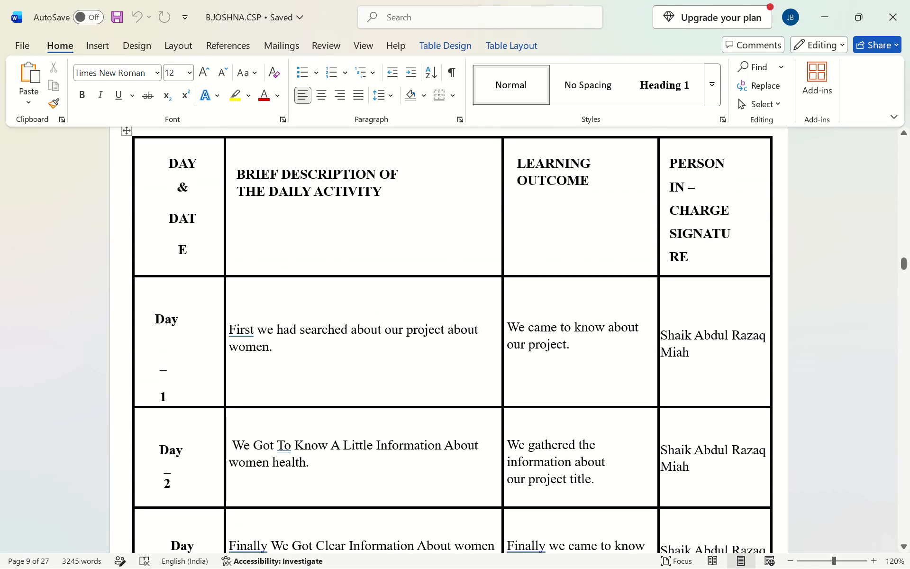
pyautogui.press('BackSpace')
pyautogui.press('BackSpace')
pyautogui.press('BackSpace')
pyautogui.press('BackSpace')
pyautogui.press('BackSpace')
pyautogui.press('BackSpace')
pyautogui.press('BackSpace')
pyautogui.press('BackSpace')
pyautogui.press('BackSpace')
pyautogui.press('BackSpace')
pyautogui.press('BackSpace')
pyautogui.press('BackSpace')
pyautogui.press('BackSpace')
pyautogui.press('BackSpace')
pyautogui.press('BackSpace')
pyautogui.press('BackSpace')
pyautogui.press('BackSpace')
pyautogui.press('BackSpace')
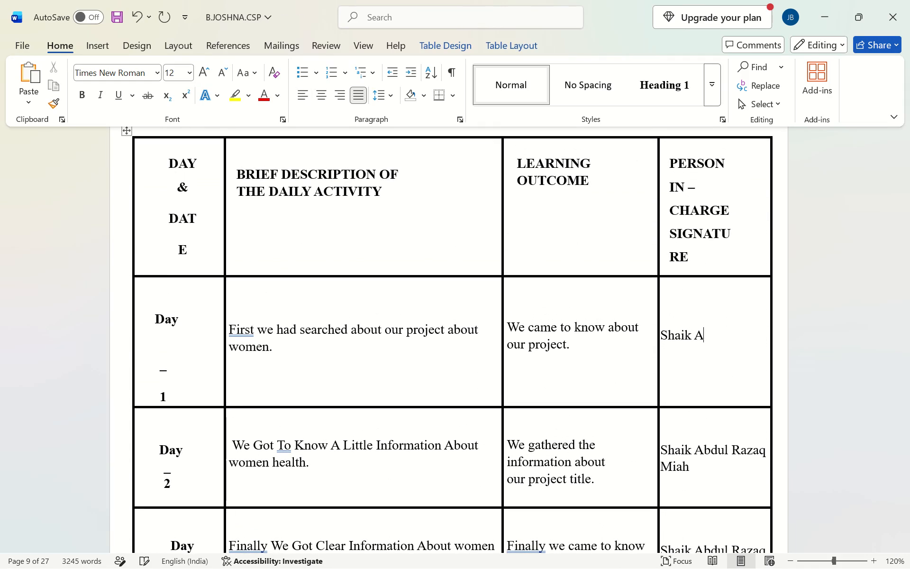
pyautogui.press('BackSpace')
pyautogui.press('BackSpace')
pyautogui.press('BackSpace')
pyautogui.press('BackSpace')
pyautogui.press('BackSpace')
pyautogui.press('BackSpace')
pyautogui.press('BackSpace')
pyautogui.press('BackSpace')
pyautogui.press('BackSpace')
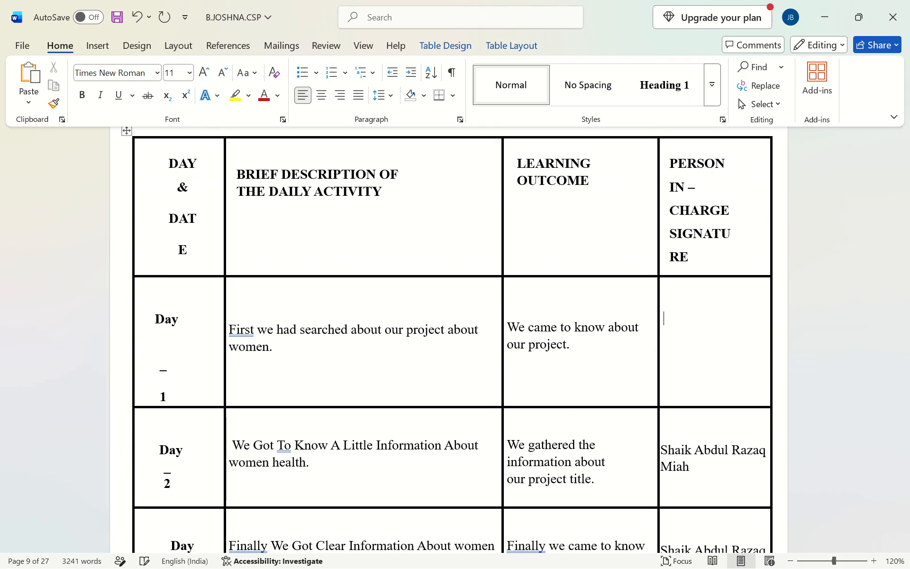
pyautogui.press('BackSpace')
pyautogui.press('BackSpace')
pyautogui.press('BackSpace')
pyautogui.press('BackSpace')
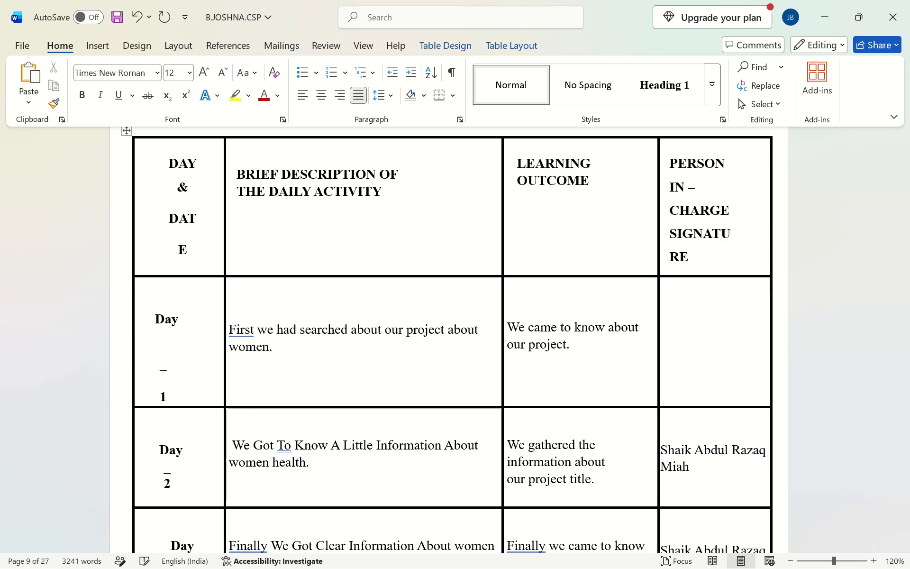
pyautogui.press('BackSpace')
pyautogui.press('BackSpace')
pyautogui.press('BackSpace')
pyautogui.press('BackSpace')
pyautogui.press('BackSpace')
pyautogui.press('BackSpace')
pyautogui.press('BackSpace')
pyautogui.press('BackSpace')
pyautogui.press('BackSpace')
pyautogui.press('BackSpace')
pyautogui.press('BackSpace')
pyautogui.press('BackSpace')
pyautogui.press('BackSpace')
pyautogui.press('BackSpace')
pyautogui.press('BackSpace')
pyautogui.press('BackSpace')
pyautogui.press('BackSpace')
pyautogui.press('BackSpace')
pyautogui.press('BackSpace')
pyautogui.press('BackSpace')
pyautogui.press('BackSpace')
pyautogui.press('BackSpace')
pyautogui.press('BackSpace')
pyautogui.press('BackSpace')
pyautogui.press('BackSpace')
pyautogui.press('BackSpace')
pyautogui.press('BackSpace')
pyautogui.press('BackSpace')
pyautogui.press('BackSpace')
pyautogui.press('BackSpace')
pyautogui.press('BackSpace')
pyautogui.press('BackSpace')
pyautogui.hotkey('ctrl', 'v')
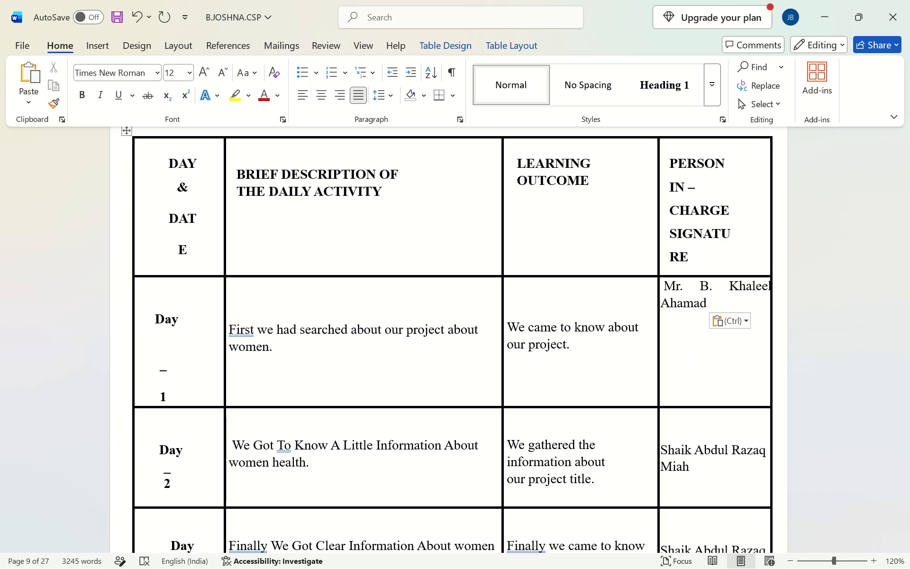
# Remove the spaces after the title and after the initial in the Day 1 in-charge name.
pyautogui.click(701, 287)
pyautogui.press('BackSpace')
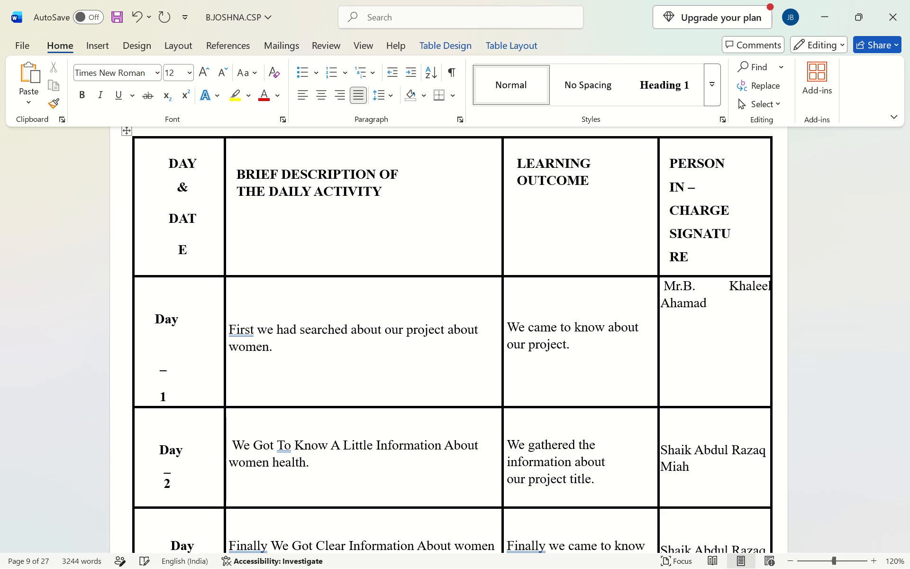
pyautogui.press('space')
pyautogui.press('BackSpace')
pyautogui.press('Right')
pyautogui.press('Right')
pyautogui.press('Right')
pyautogui.press('Right')
pyautogui.press('Left')
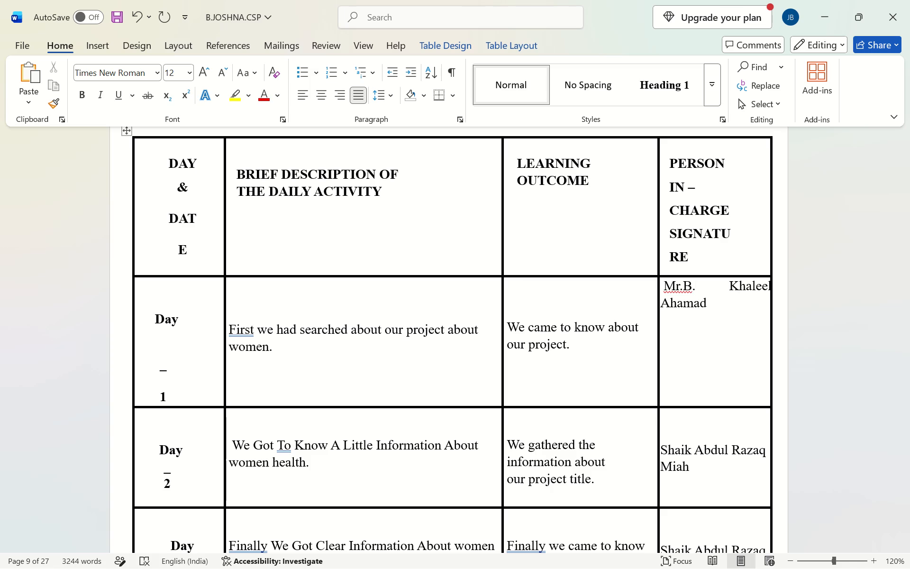
pyautogui.press('BackSpace')
pyautogui.scroll(1, 701, 287)
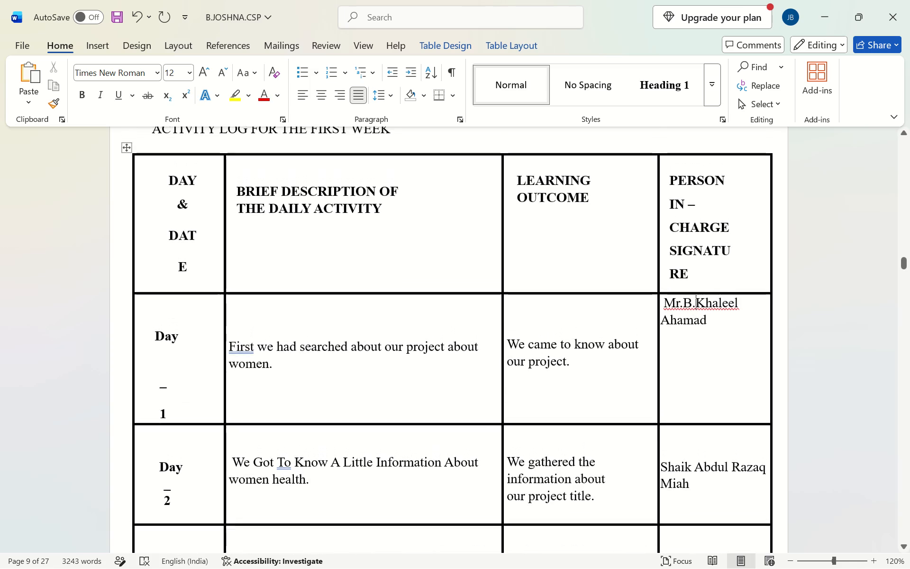
# Replace the in-charge name in the Day 2 row of the first week's log with the copied guide's name.
pyautogui.scroll(-1, 701, 287)
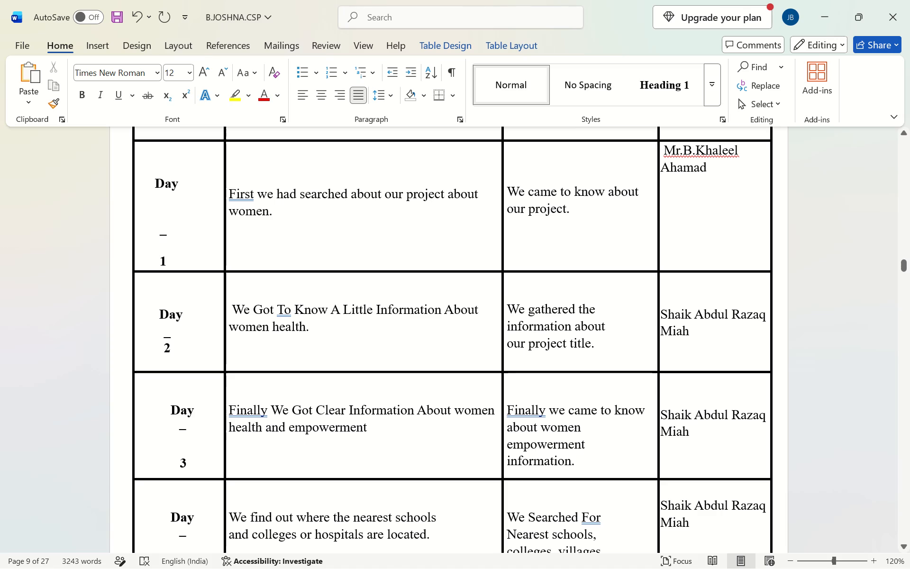
pyautogui.click(710, 334)
pyautogui.moveTo(662, 312); pyautogui.dragTo(734, 345)
pyautogui.press('BackSpace')
pyautogui.press('BackSpace')
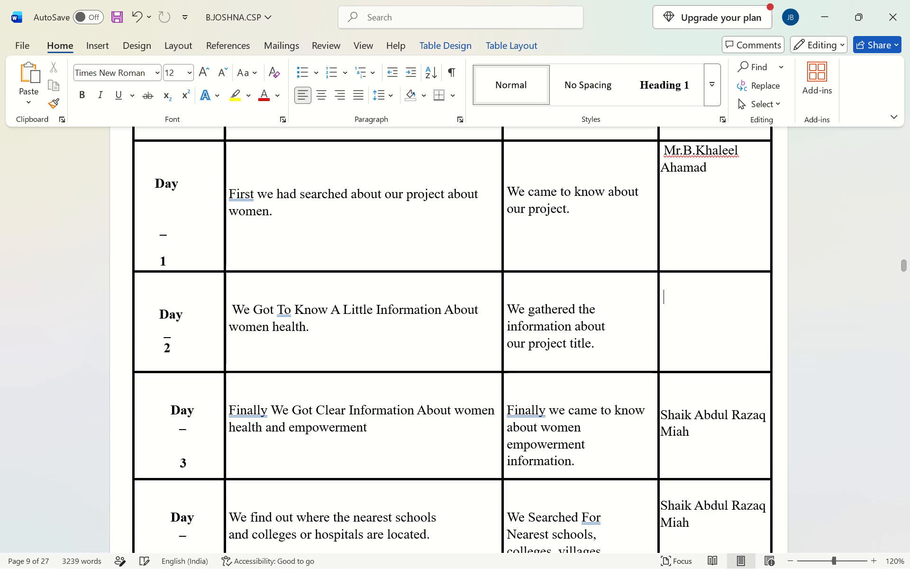
pyautogui.press('BackSpace')
pyautogui.press('BackSpace')
pyautogui.hotkey('ctrl', 'v')
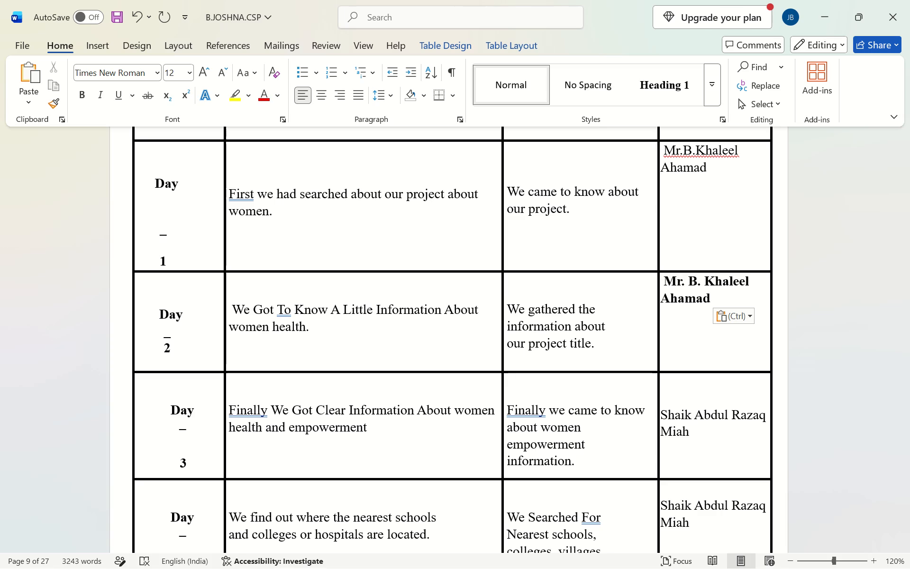
# Clear the Day 3 in-charge cell in the first week's log and paste the copied guide's name.
pyautogui.scroll(-1, 734, 345)
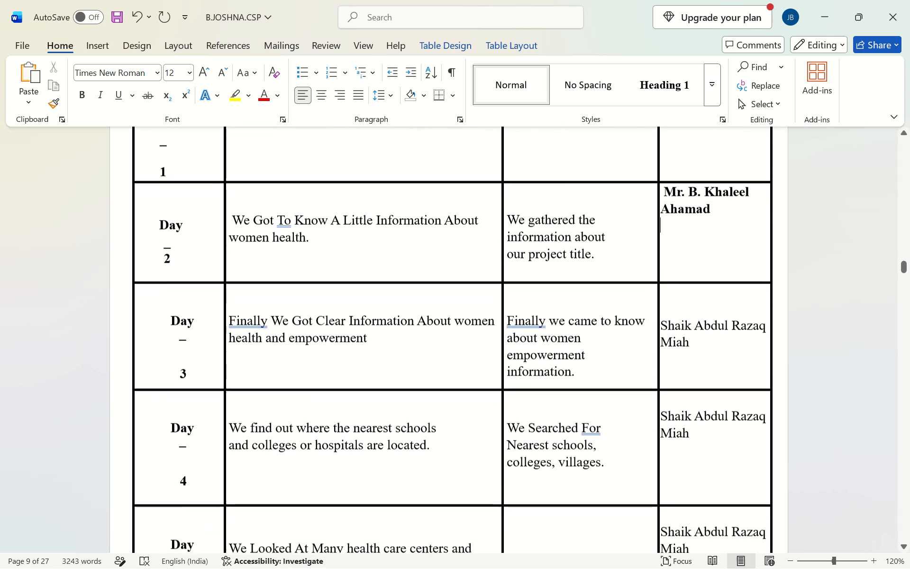
pyautogui.moveTo(663, 323); pyautogui.dragTo(724, 333)
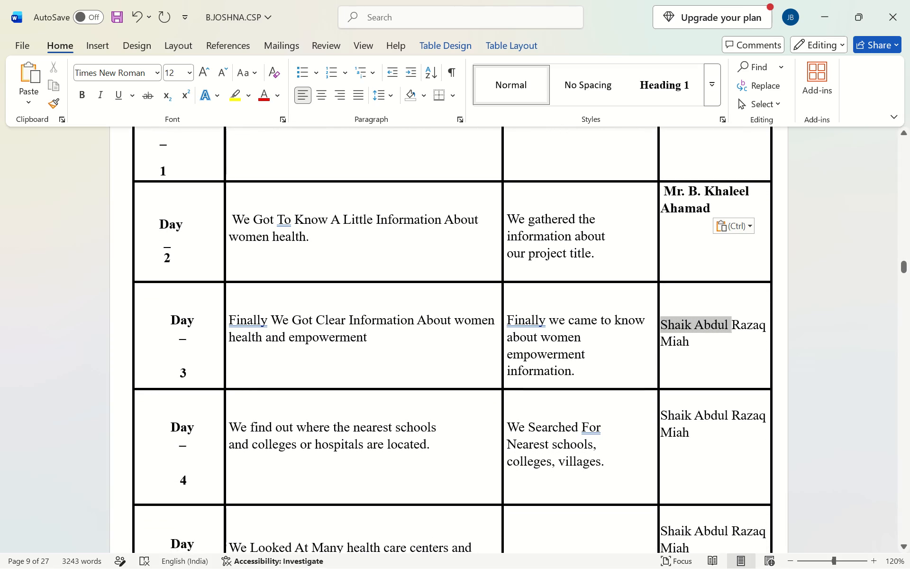
pyautogui.moveTo(724, 333); pyautogui.dragTo(727, 348)
pyautogui.press('BackSpace')
pyautogui.press('BackSpace')
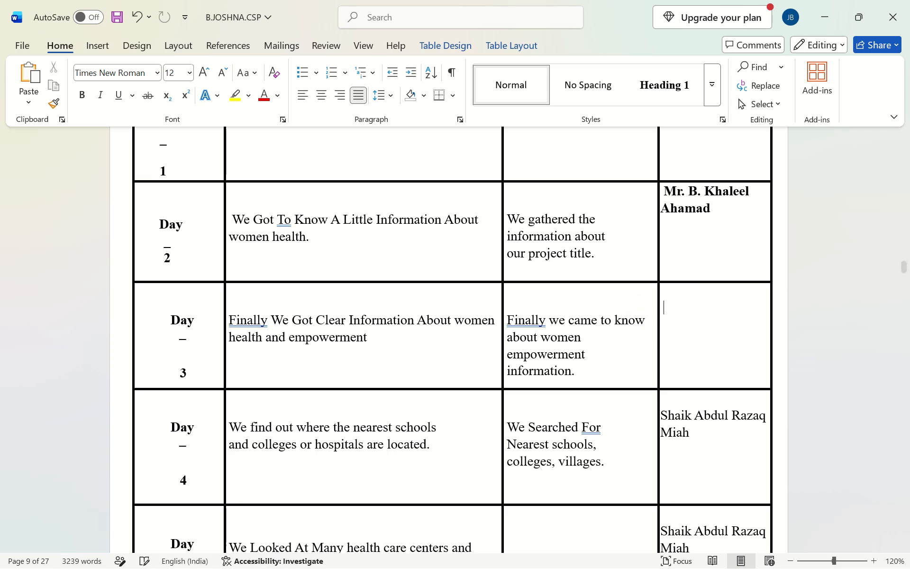
pyautogui.press('BackSpace')
pyautogui.press('BackSpace')
pyautogui.press('BackSpace')
pyautogui.press('BackSpace')
pyautogui.press('BackSpace')
pyautogui.press('BackSpace')
pyautogui.press('BackSpace')
pyautogui.press('BackSpace')
pyautogui.press('BackSpace')
pyautogui.press('BackSpace')
pyautogui.hotkey('ctrl', 'v')
# Replace the in-charge name in the Day 6 row of the first week's log with the copied guide's name.
pyautogui.scroll(-1, 718, 352)
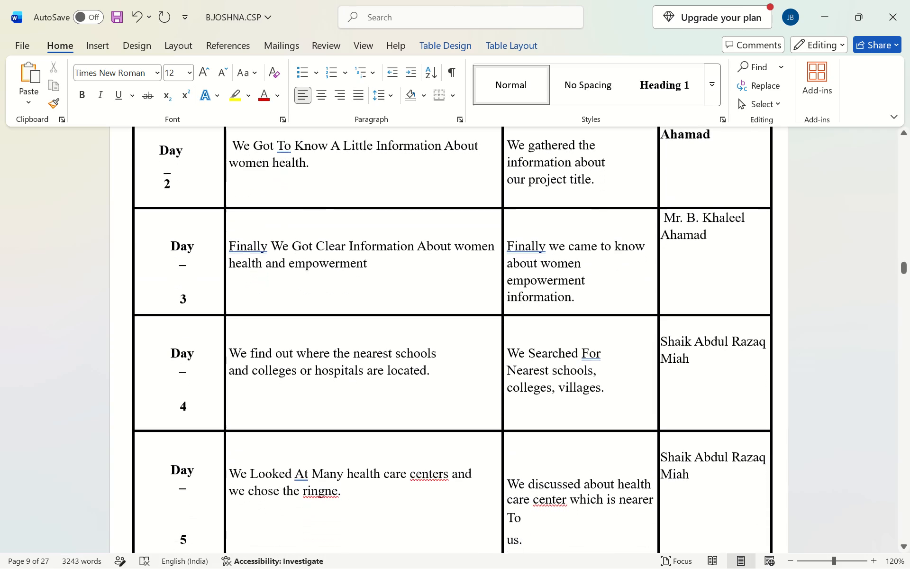
pyautogui.moveTo(663, 340); pyautogui.dragTo(692, 337)
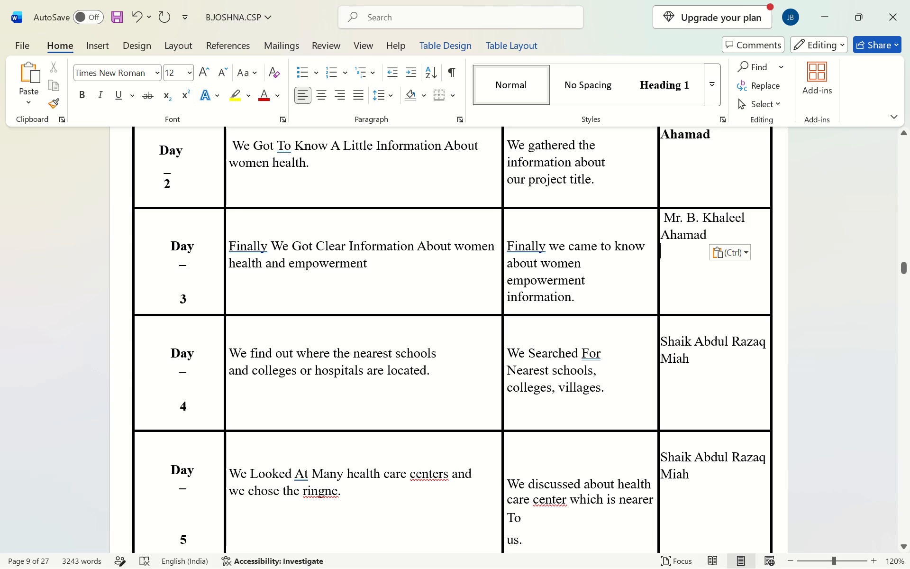
pyautogui.moveTo(692, 337); pyautogui.dragTo(711, 379)
pyautogui.scroll(-2, 711, 379)
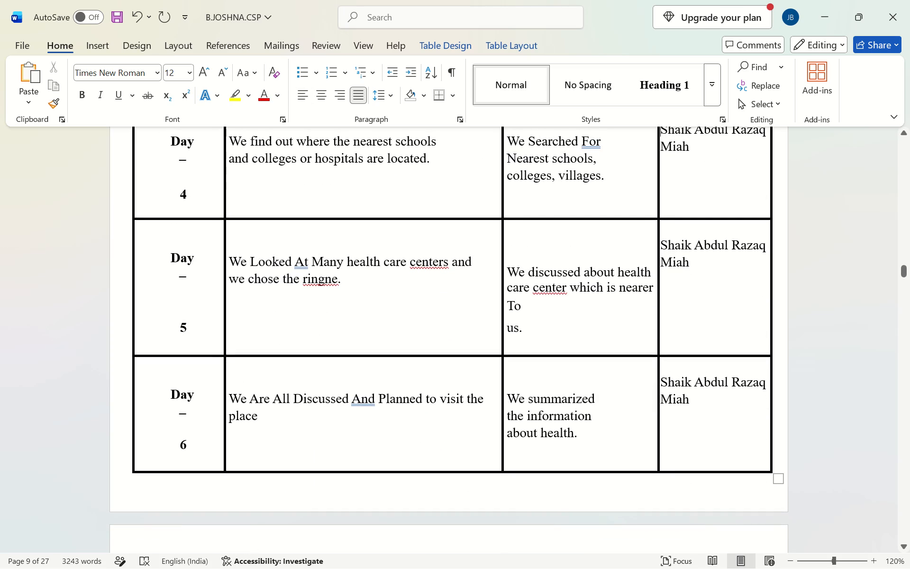
pyautogui.click(696, 406)
pyautogui.press('BackSpace')
pyautogui.press('BackSpace')
pyautogui.press('BackSpace')
pyautogui.press('BackSpace')
pyautogui.press('BackSpace')
pyautogui.press('BackSpace')
pyautogui.press('BackSpace')
pyautogui.press('BackSpace')
pyautogui.press('BackSpace')
pyautogui.press('BackSpace')
pyautogui.press('BackSpace')
pyautogui.press('BackSpace')
pyautogui.press('BackSpace')
pyautogui.press('BackSpace')
pyautogui.press('BackSpace')
pyautogui.press('BackSpace')
pyautogui.press('BackSpace')
pyautogui.press('BackSpace')
pyautogui.press('BackSpace')
pyautogui.press('BackSpace')
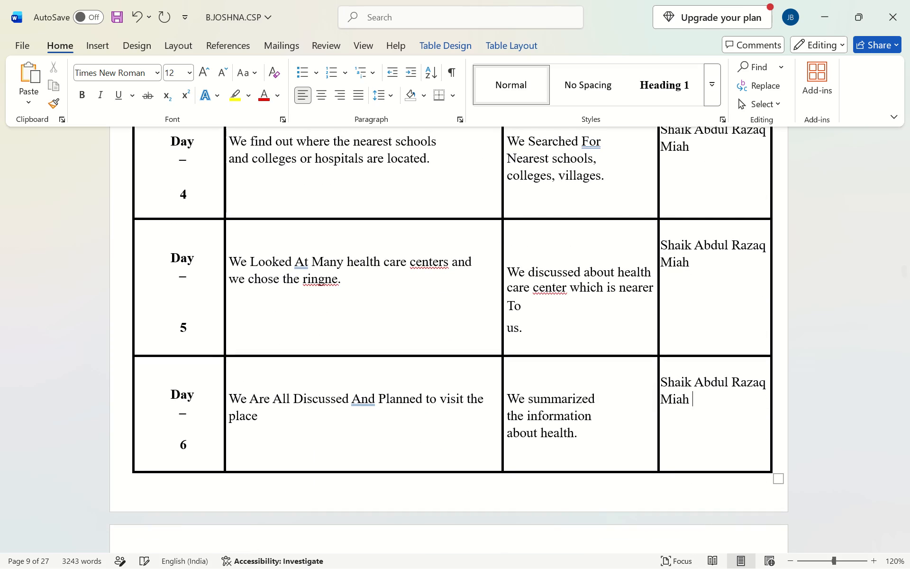
pyautogui.press('BackSpace')
pyautogui.press('BackSpace')
pyautogui.press('BackSpace')
pyautogui.press('BackSpace')
pyautogui.press('BackSpace')
pyautogui.press('BackSpace')
pyautogui.press('BackSpace')
pyautogui.press('BackSpace')
pyautogui.press('BackSpace')
pyautogui.press('BackSpace')
pyautogui.press('BackSpace')
pyautogui.press('BackSpace')
pyautogui.press('BackSpace')
pyautogui.press('BackSpace')
pyautogui.press('BackSpace')
pyautogui.press('BackSpace')
pyautogui.press('BackSpace')
pyautogui.press('BackSpace')
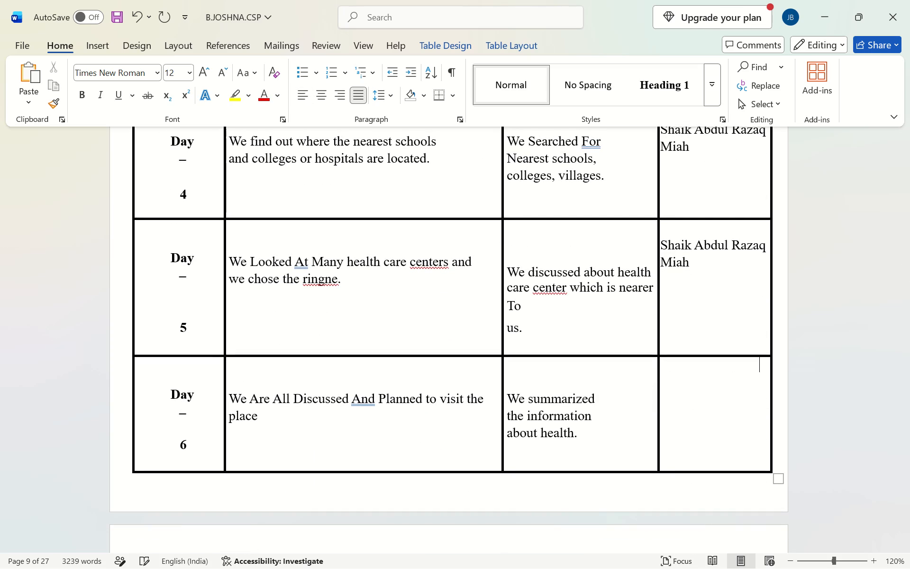
pyautogui.press('BackSpace')
pyautogui.press('BackSpace')
pyautogui.press('BackSpace')
pyautogui.press('BackSpace')
pyautogui.press('BackSpace')
pyautogui.press('BackSpace')
pyautogui.press('BackSpace')
pyautogui.press('BackSpace')
pyautogui.press('BackSpace')
pyautogui.press('BackSpace')
pyautogui.press('BackSpace')
pyautogui.press('BackSpace')
pyautogui.press('BackSpace')
pyautogui.press('BackSpace')
pyautogui.hotkey('ctrl', 'v')
# Clear the Day 5 in-charge cell in the first week's log and paste the copied guide's name at its start.
pyautogui.scroll(1, 695, 406)
pyautogui.moveTo(664, 322); pyautogui.dragTo(681, 321)
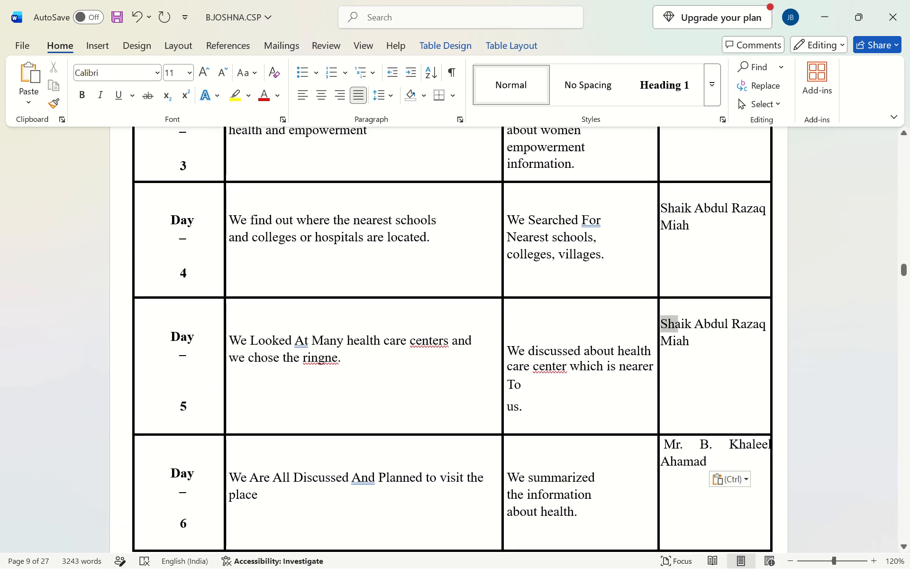
pyautogui.moveTo(681, 321); pyautogui.dragTo(703, 336)
pyautogui.press('BackSpace')
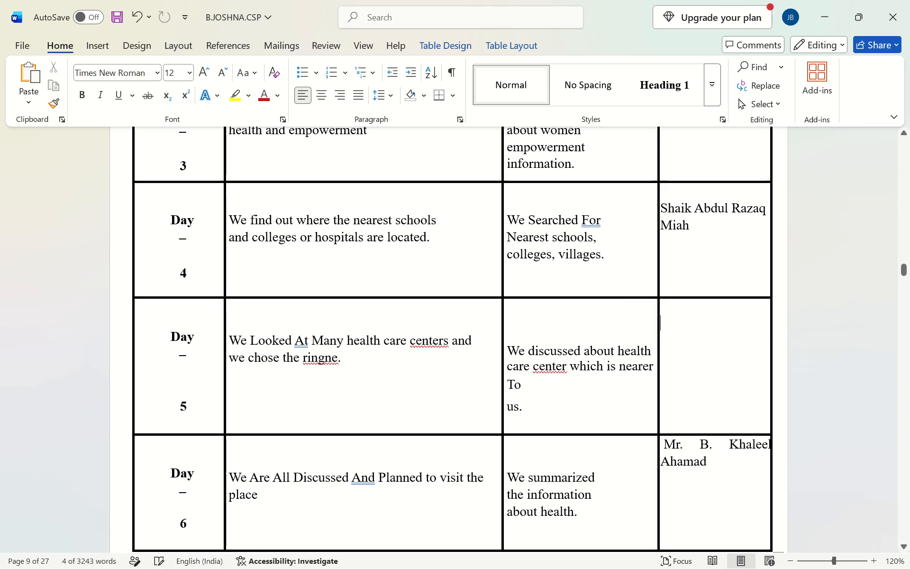
pyautogui.press('BackSpace')
pyautogui.press('BackSpace')
pyautogui.press('BackSpace')
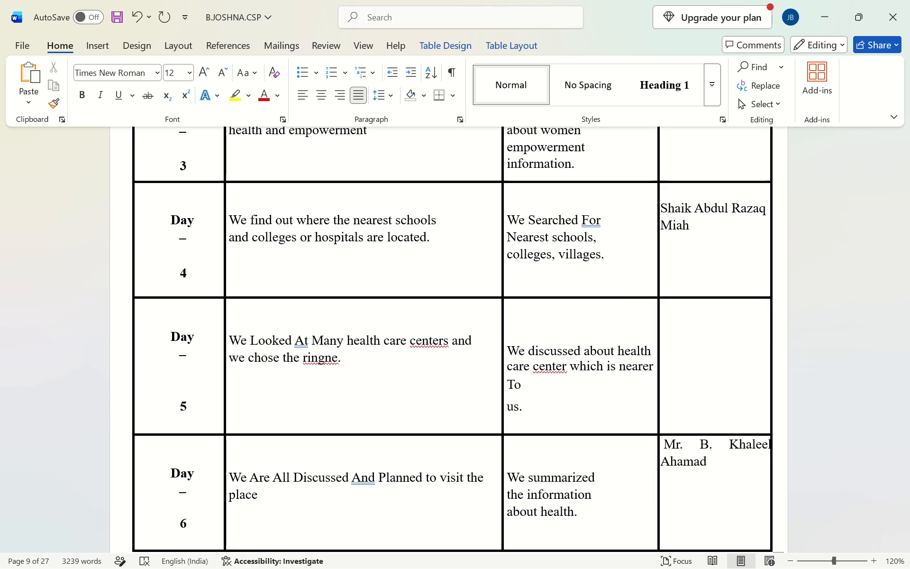
pyautogui.press('Up')
pyautogui.press('Down')
pyautogui.press('BackSpace')
pyautogui.press('BackSpace')
pyautogui.press('BackSpace')
pyautogui.press('BackSpace')
pyautogui.press('BackSpace')
pyautogui.press('BackSpace')
pyautogui.press('BackSpace')
pyautogui.press('BackSpace')
pyautogui.press('BackSpace')
pyautogui.press('BackSpace')
pyautogui.press('BackSpace')
pyautogui.press('BackSpace')
pyautogui.press('BackSpace')
pyautogui.press('BackSpace')
pyautogui.press('BackSpace')
pyautogui.press('BackSpace')
pyautogui.press('BackSpace')
pyautogui.press('BackSpace')
pyautogui.press('BackSpace')
pyautogui.press('BackSpace')
pyautogui.press('BackSpace')
pyautogui.press('BackSpace')
pyautogui.press('BackSpace')
pyautogui.press('BackSpace')
pyautogui.press('BackSpace')
pyautogui.press('BackSpace')
pyautogui.press('BackSpace')
pyautogui.press('BackSpace')
pyautogui.press('BackSpace')
pyautogui.press('BackSpace')
pyautogui.press('BackSpace')
pyautogui.hotkey('ctrl', 'v')
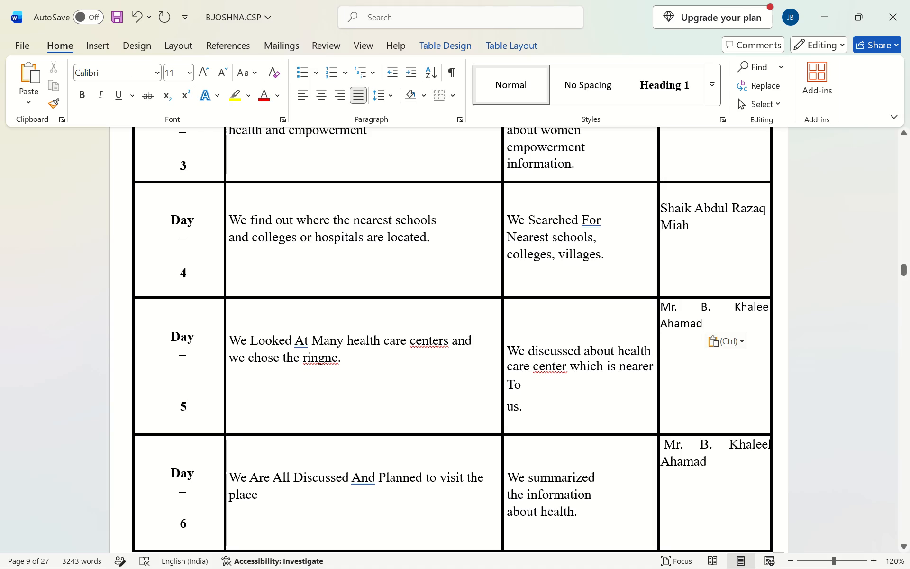
# Split the Day 5 in-charge name onto two lines before its last word, keeping one space after the title.
pyautogui.click(702, 306)
pyautogui.press('BackSpace')
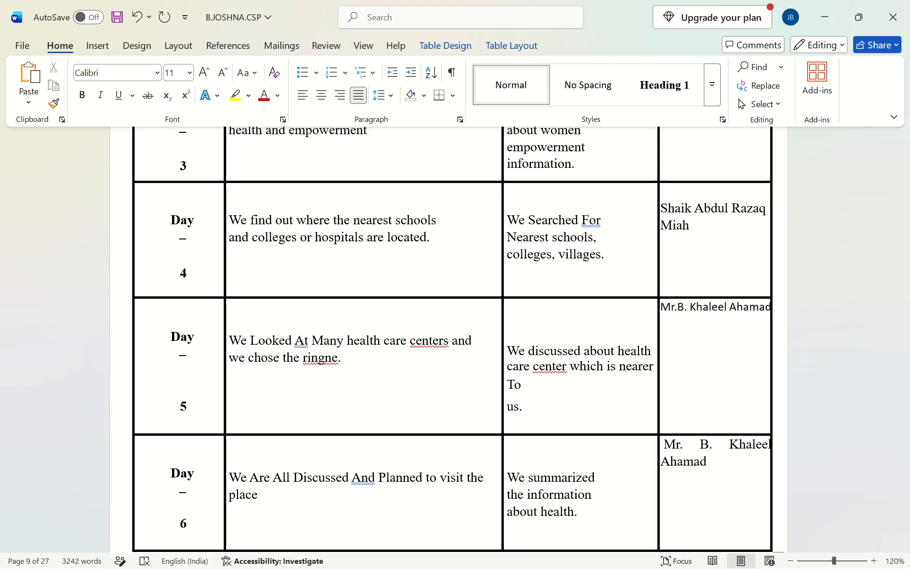
pyautogui.click(732, 302)
pyautogui.press('Return')
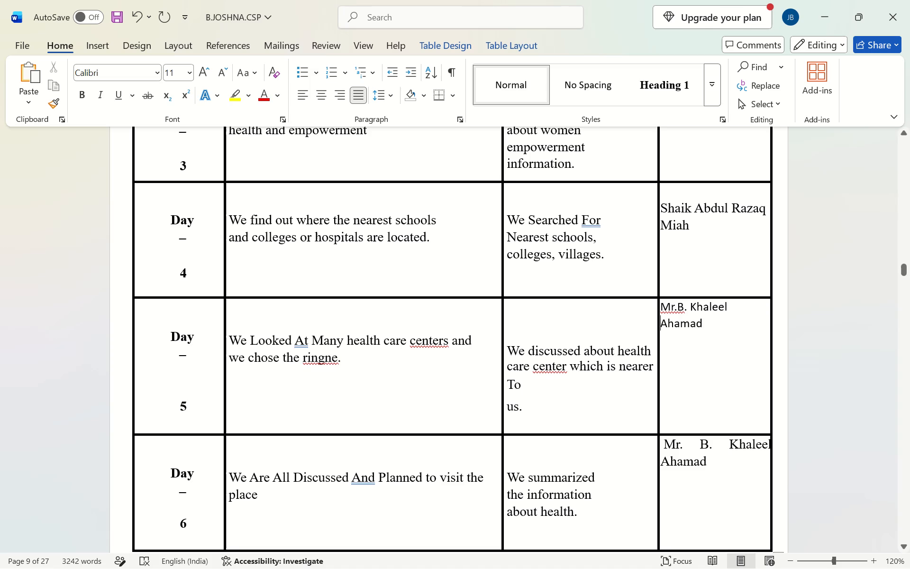
pyautogui.press('Up')
pyautogui.press('Right')
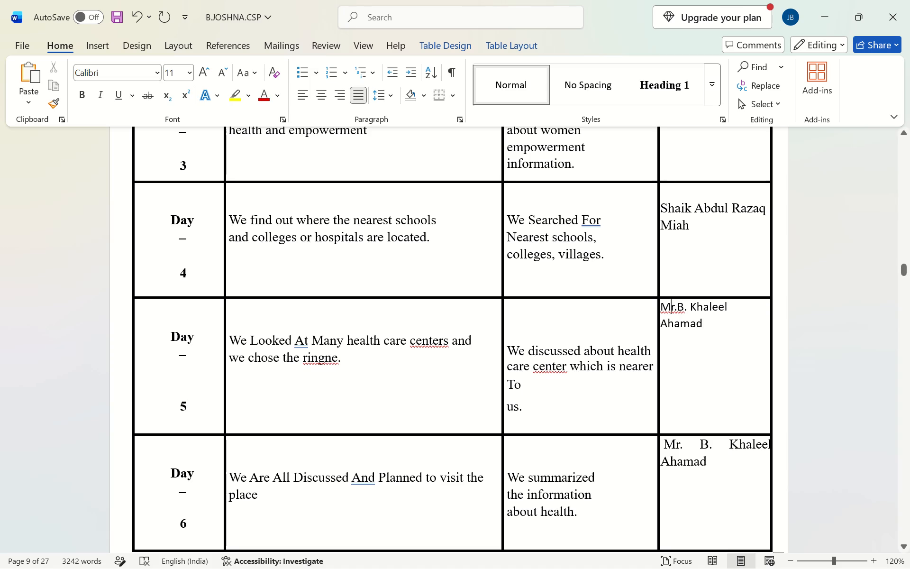
pyautogui.press('Right')
pyautogui.press('Right')
pyautogui.press('space')
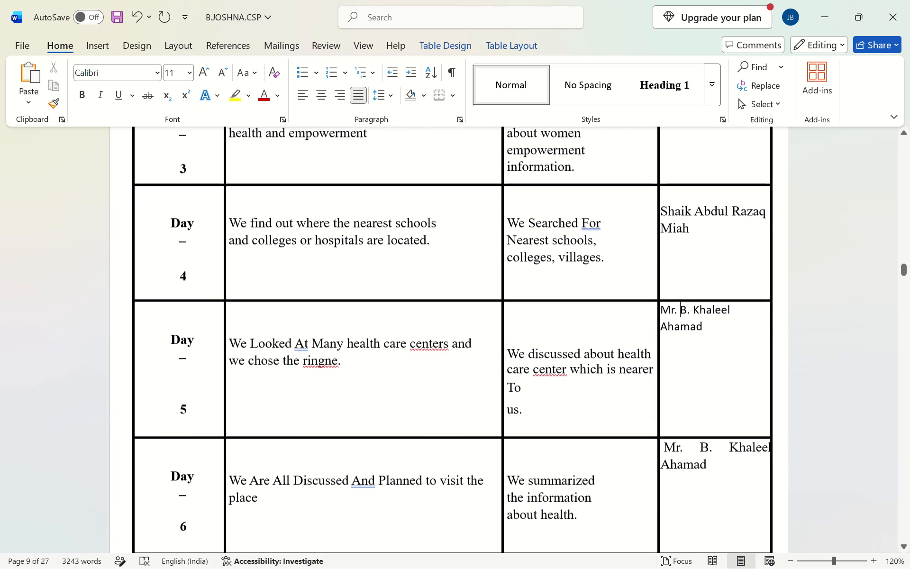
# Remove the space after the title in the Day 6 in-charge name, keeping a single space after the initial.
pyautogui.click(700, 445)
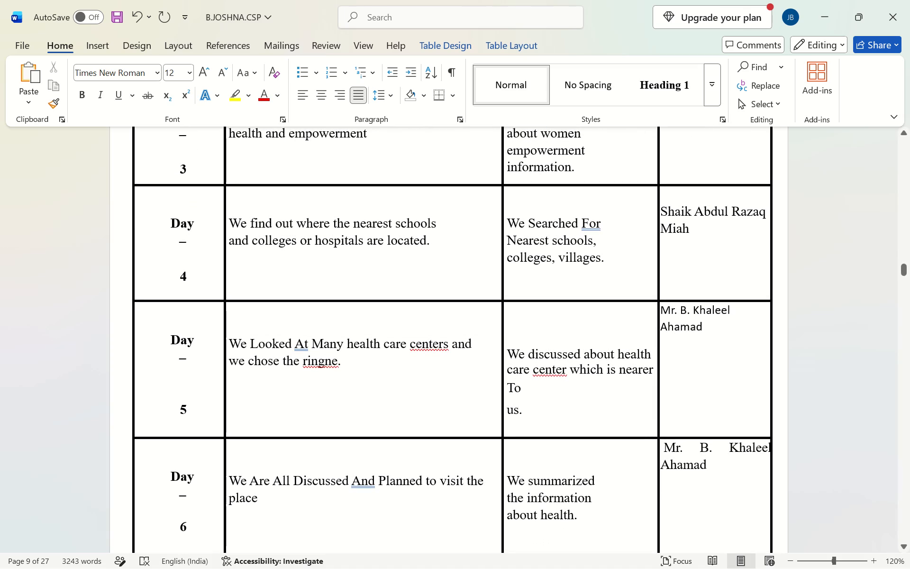
pyautogui.press('BackSpace')
pyautogui.press('space')
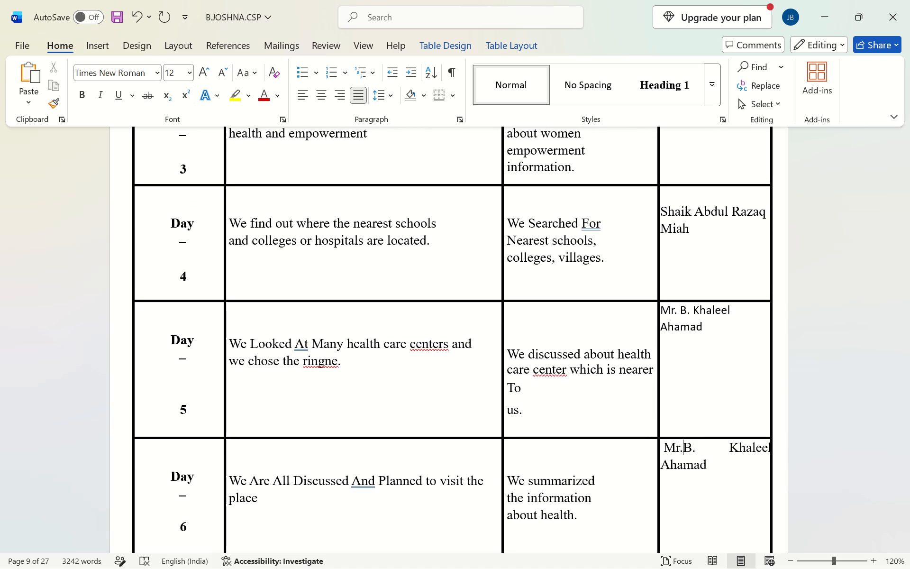
pyautogui.press('BackSpace')
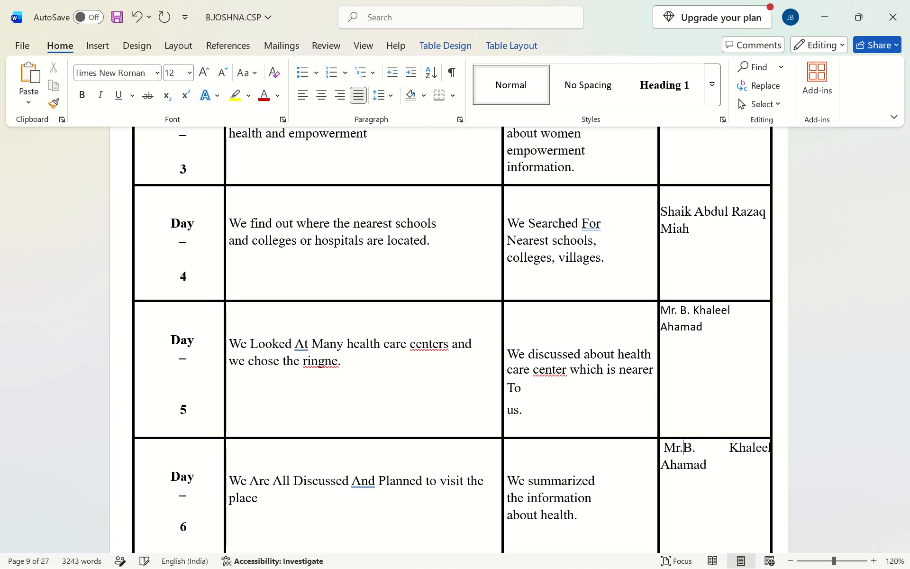
pyautogui.press('Right')
pyautogui.press('Right')
pyautogui.press('Right')
pyautogui.press('Right')
pyautogui.press('Left')
pyautogui.press('BackSpace')
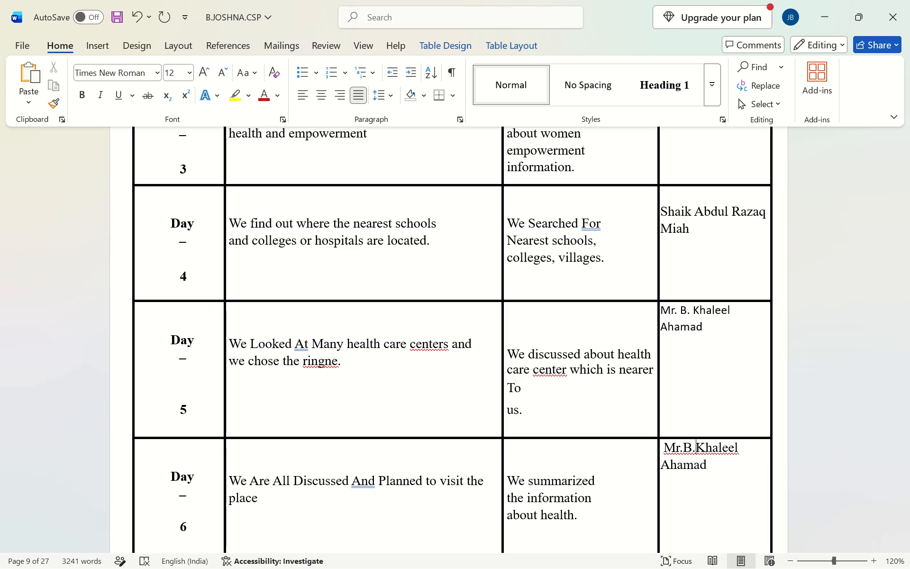
pyautogui.press('space')
# Replace the in-charge name in the Day 4 row of the first week's log with the copied guide's name.
pyautogui.scroll(1, 700, 445)
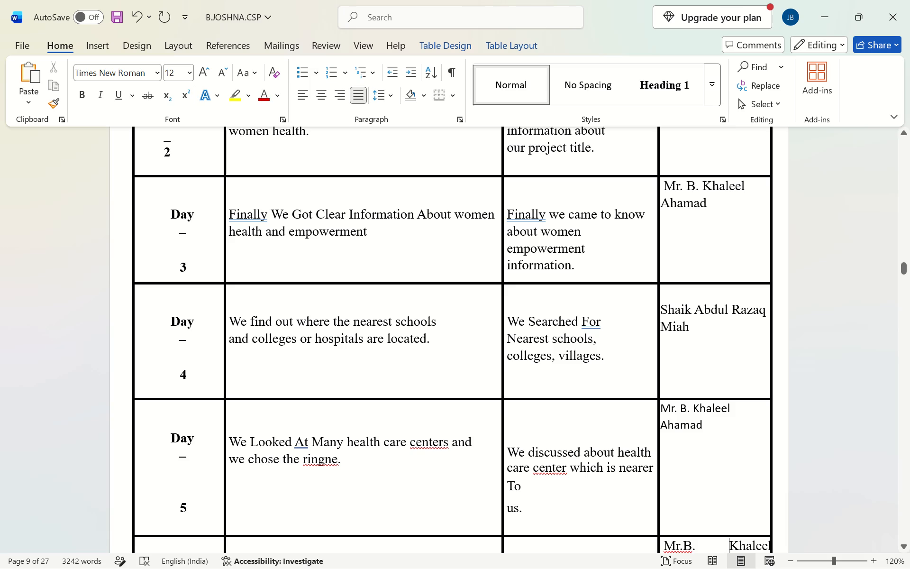
pyautogui.click(690, 318)
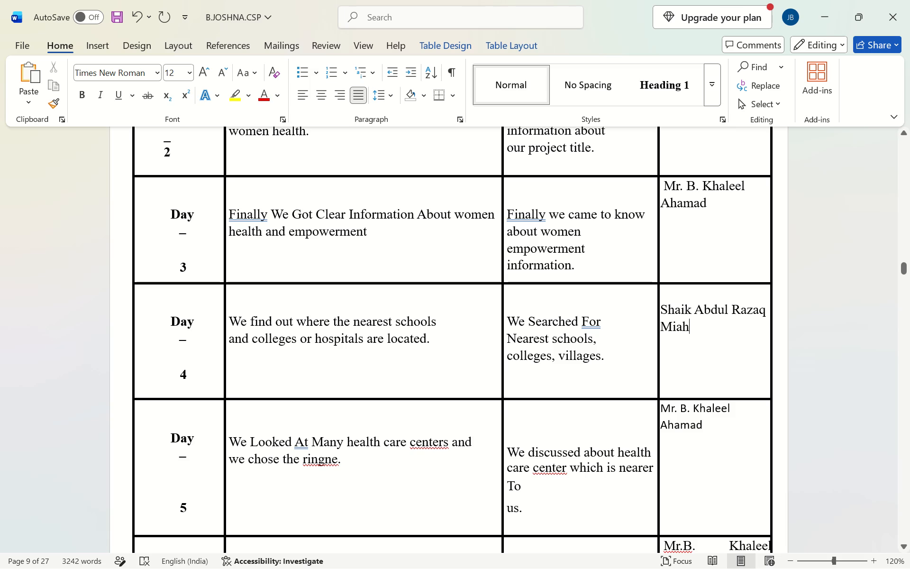
pyautogui.click(690, 318)
pyautogui.press('BackSpace')
pyautogui.press('BackSpace')
pyautogui.press('BackSpace')
pyautogui.press('BackSpace')
pyautogui.press('BackSpace')
pyautogui.press('BackSpace')
pyautogui.press('BackSpace')
pyautogui.press('BackSpace')
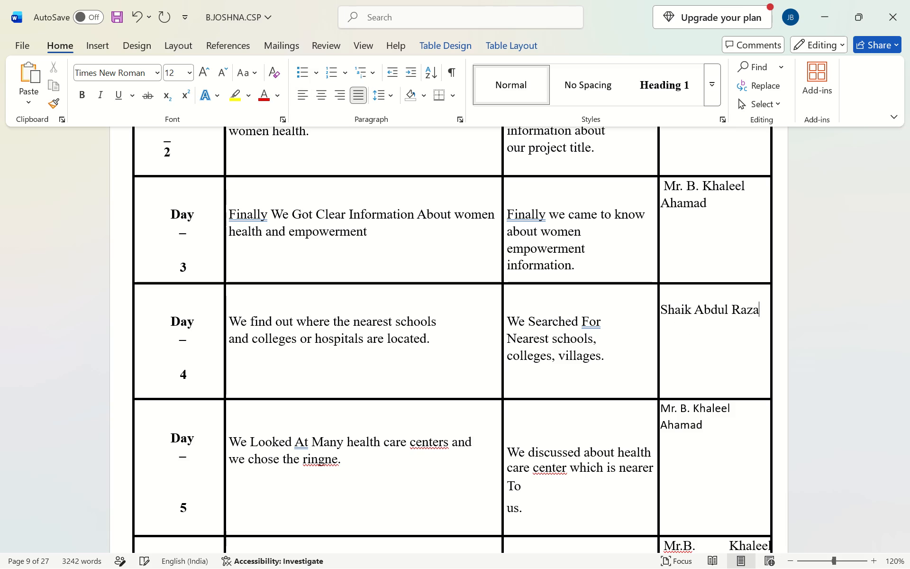
pyautogui.press('BackSpace')
pyautogui.press('BackSpace')
pyautogui.press('BackSpace')
pyautogui.press('BackSpace')
pyautogui.press('BackSpace')
pyautogui.press('BackSpace')
pyautogui.press('BackSpace')
pyautogui.press('BackSpace')
pyautogui.press('BackSpace')
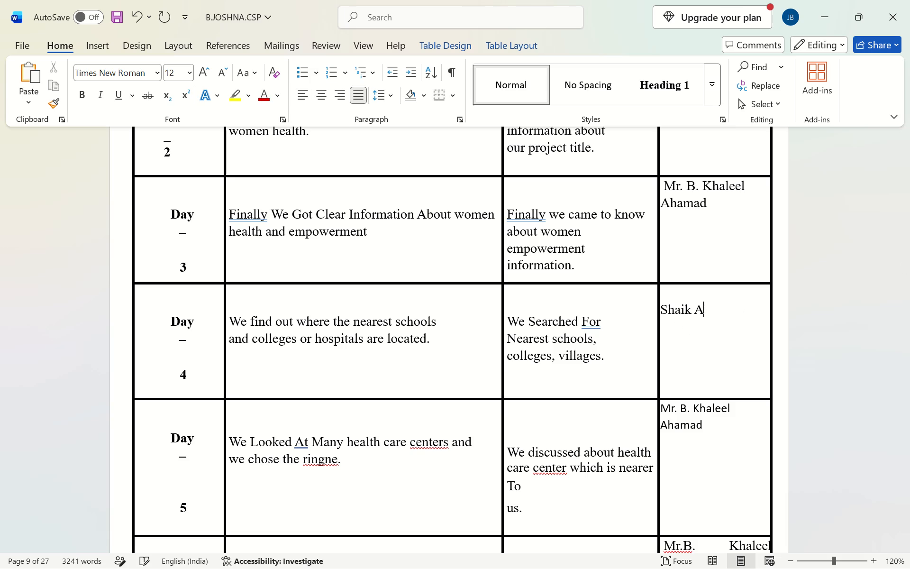
pyautogui.press('BackSpace')
pyautogui.press('BackSpace')
pyautogui.press('BackSpace')
pyautogui.press('BackSpace')
pyautogui.press('BackSpace')
pyautogui.press('BackSpace')
pyautogui.press('BackSpace')
pyautogui.press('BackSpace')
pyautogui.press('BackSpace')
pyautogui.click(673, 295)
pyautogui.press('BackSpace')
pyautogui.hotkey('ctrl', 'v')
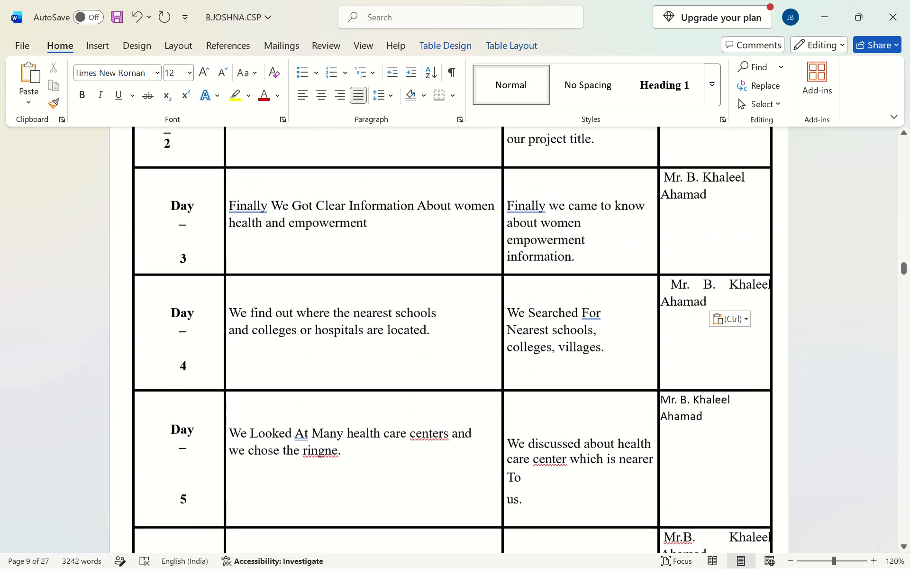
# Remove the bold formatting from the Day 2 in-charge name in the first week's log.
pyautogui.scroll(1, 717, 347)
pyautogui.scroll(1, 707, 238)
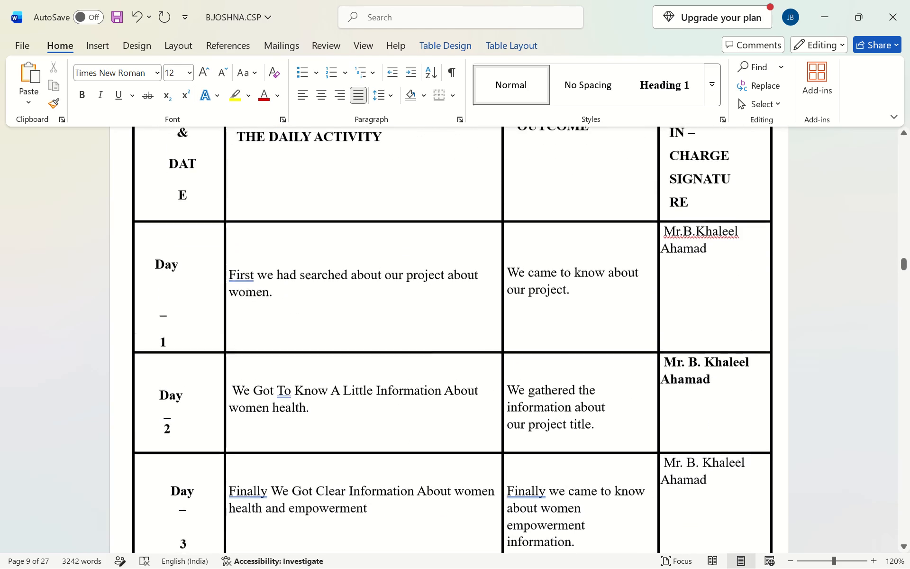
pyautogui.scroll(1, 707, 238)
pyautogui.moveTo(663, 374); pyautogui.dragTo(665, 374)
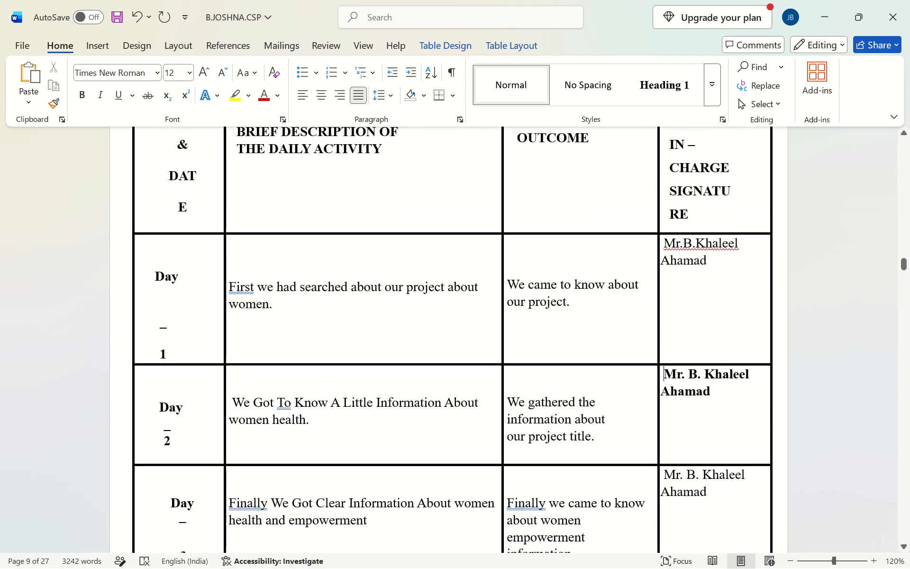
pyautogui.moveTo(665, 374); pyautogui.dragTo(711, 399)
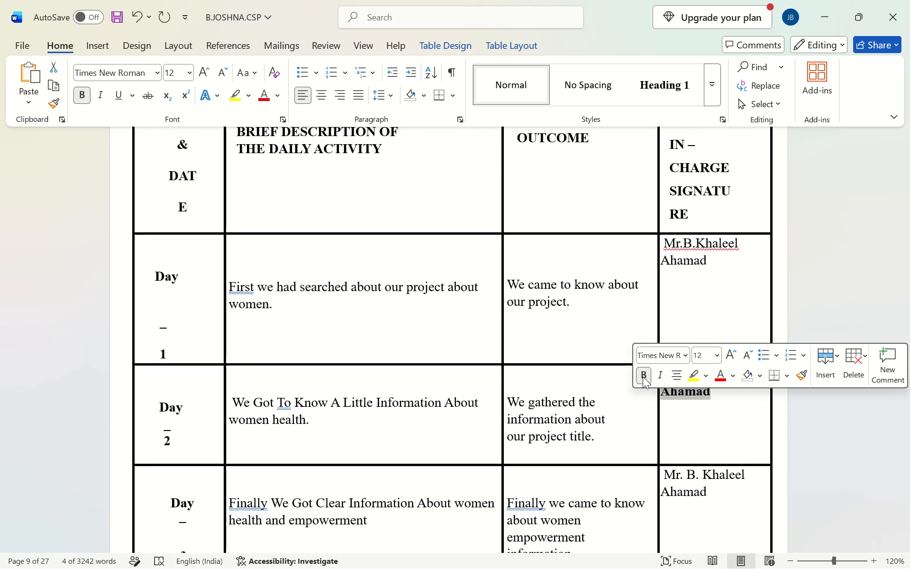
pyautogui.click(643, 376)
pyautogui.click(740, 453)
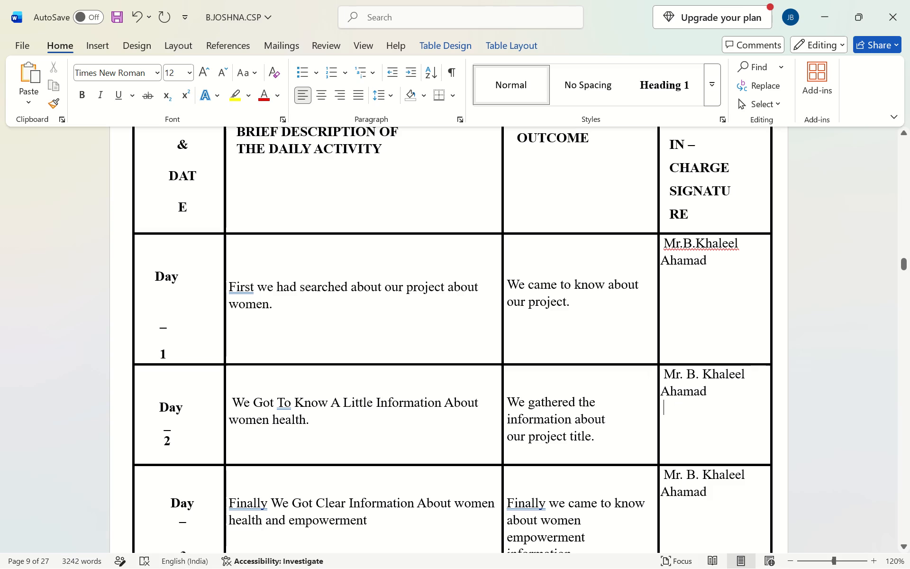
# Delete the leading spaces before the in-charge name in the Day 4 row of the first week's log.
pyautogui.scroll(-1, 690, 377)
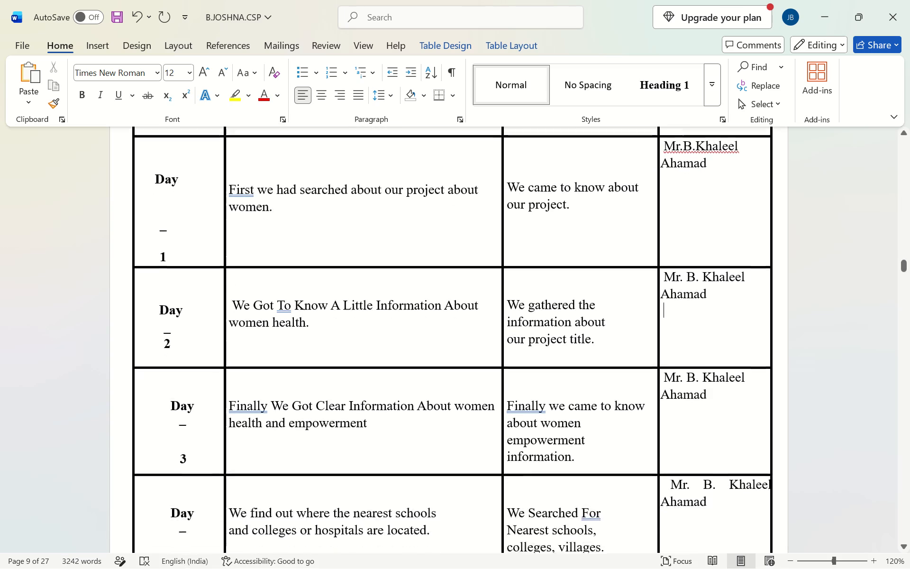
pyautogui.scroll(-1, 690, 377)
pyautogui.click(669, 419)
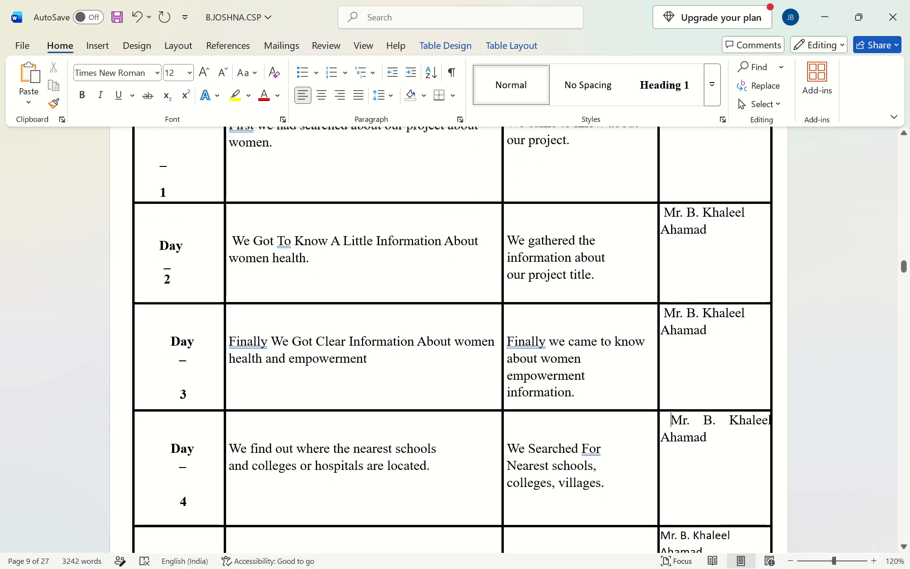
pyautogui.press('BackSpace')
pyautogui.press('BackSpace')
pyautogui.press('BackSpace')
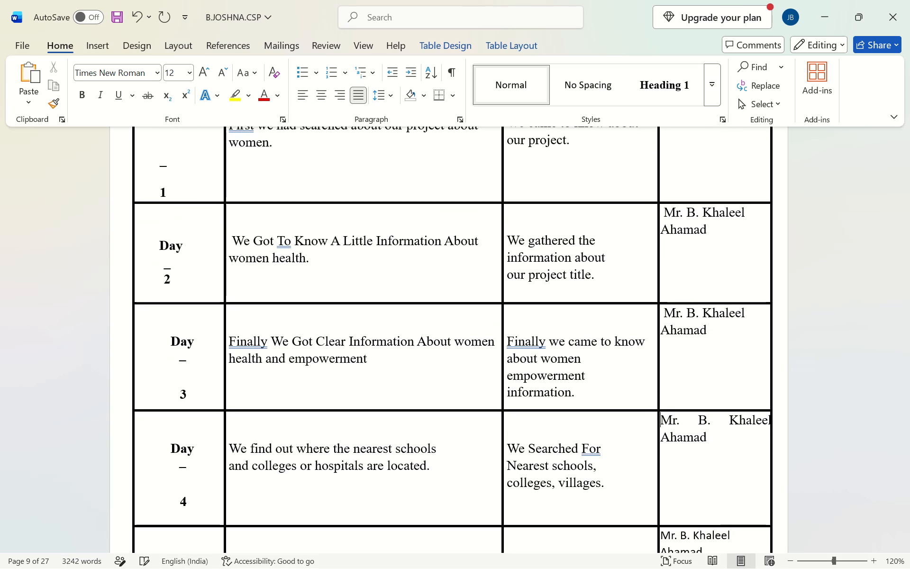
# Remove the spaces after the title and after the initial in the Day 4 in-charge name.
pyautogui.press('Right')
pyautogui.press('Right')
pyautogui.press('Right')
pyautogui.press('Right')
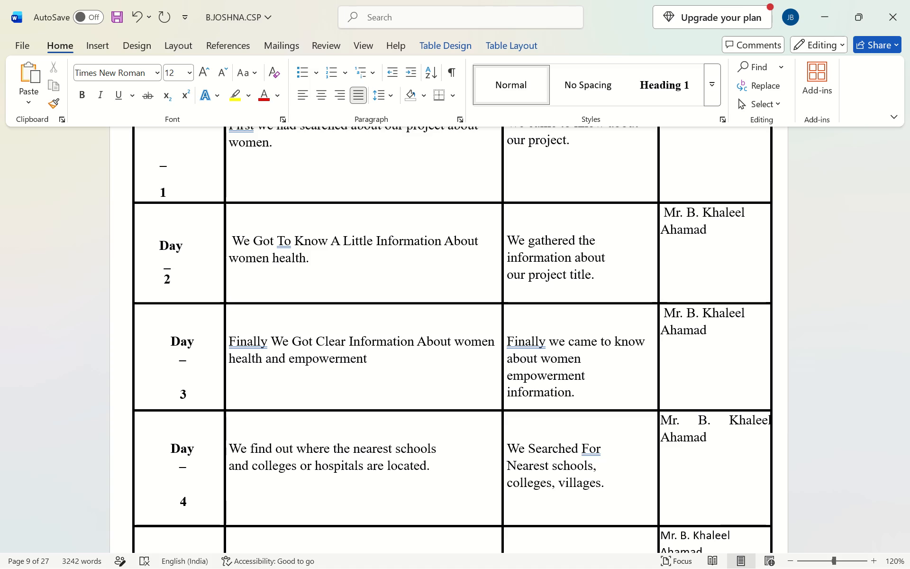
pyautogui.press('BackSpace')
pyautogui.press('Right')
pyautogui.press('Right')
pyautogui.press('Right')
pyautogui.press('Right')
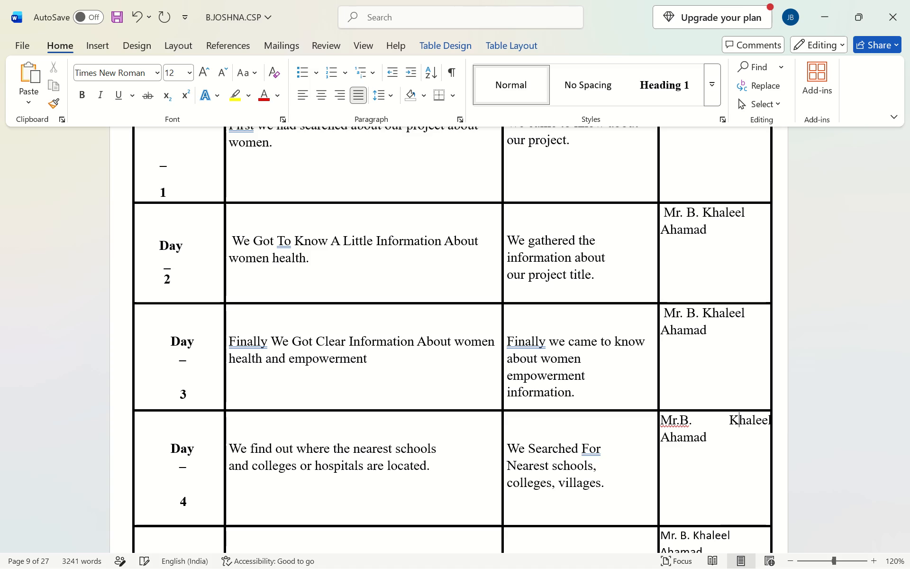
pyautogui.press('Left')
pyautogui.press('BackSpace')
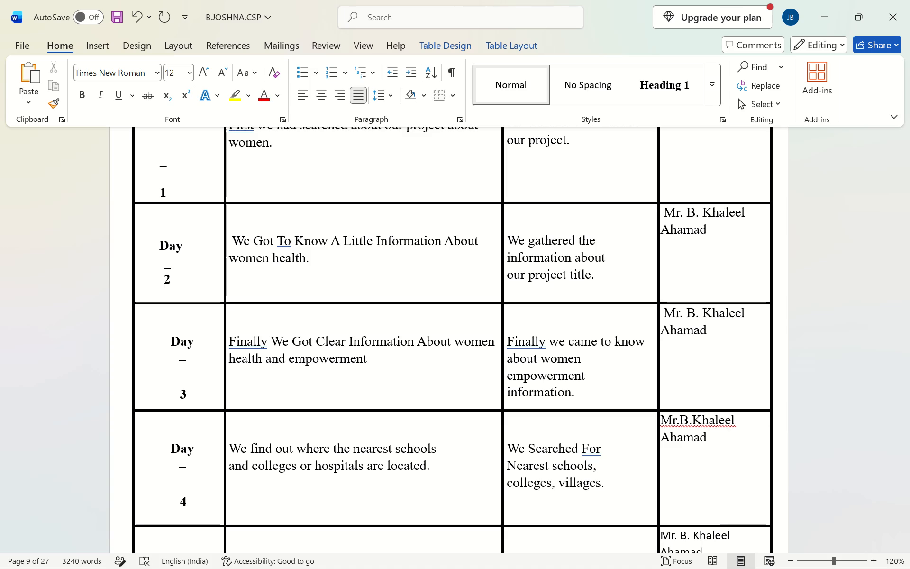
# Remove the space after the initial in the Day 6 in-charge name of the first week's log.
pyautogui.scroll(-1, 669, 419)
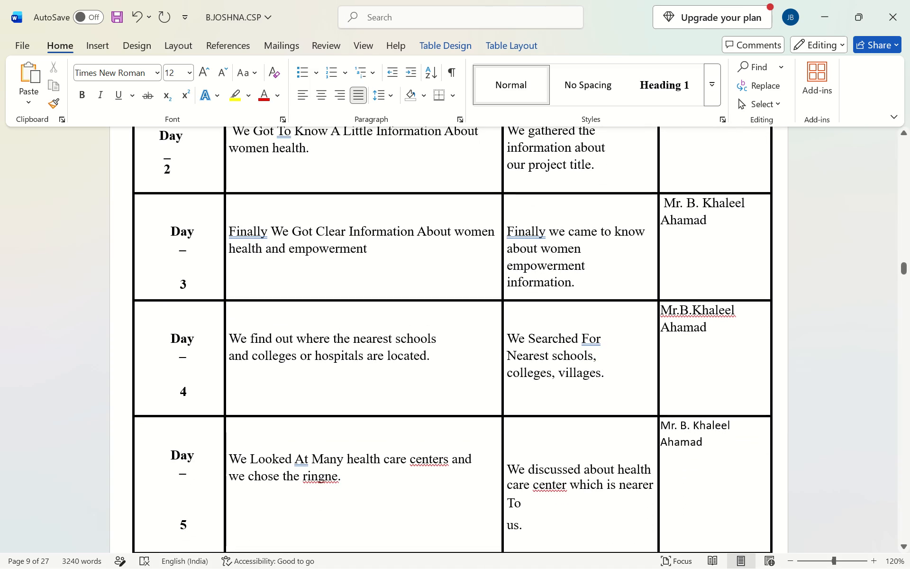
pyautogui.scroll(-1, 698, 418)
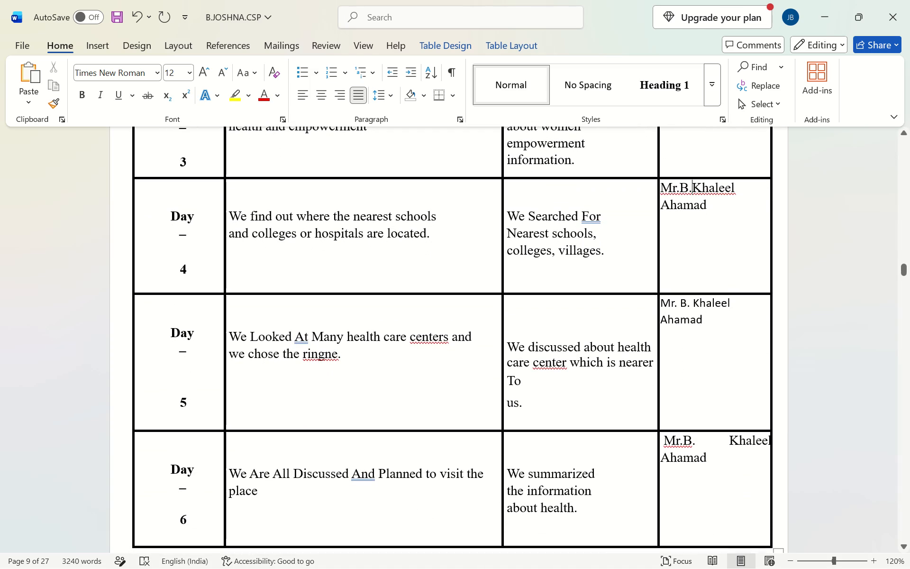
pyautogui.scroll(-1, 654, 388)
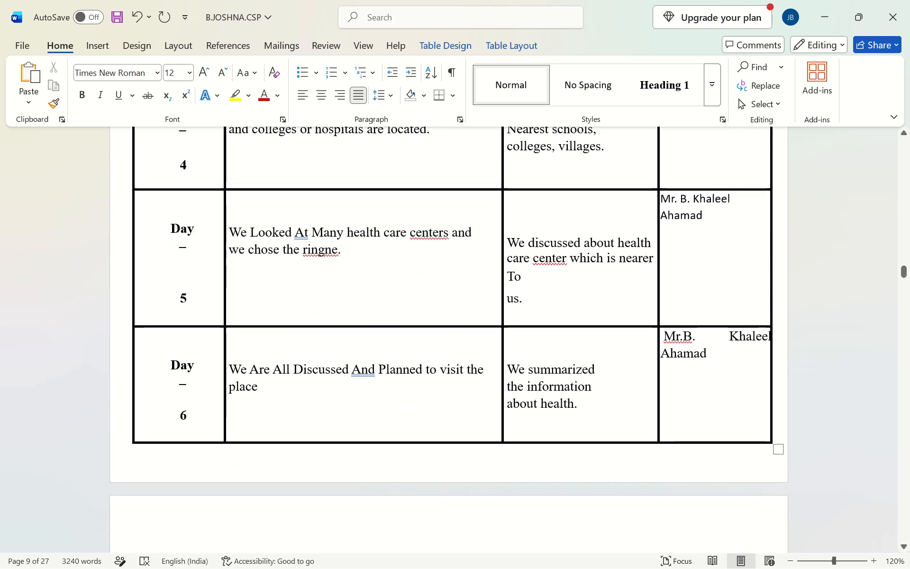
pyautogui.click(725, 337)
pyautogui.press('BackSpace')
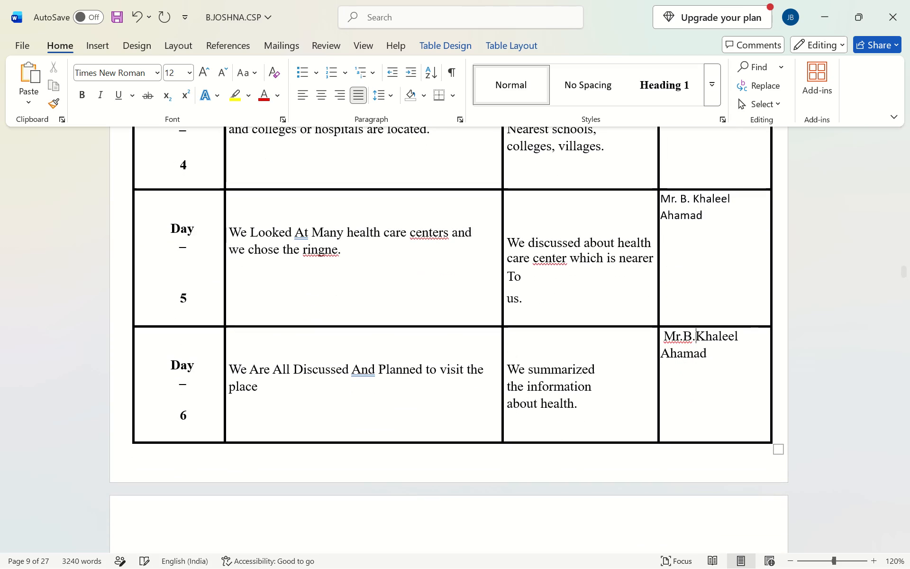
# Review the first week's in-charge column and look through the following pages up to the fourth week's activity log.
pyautogui.scroll(2, 712, 308)
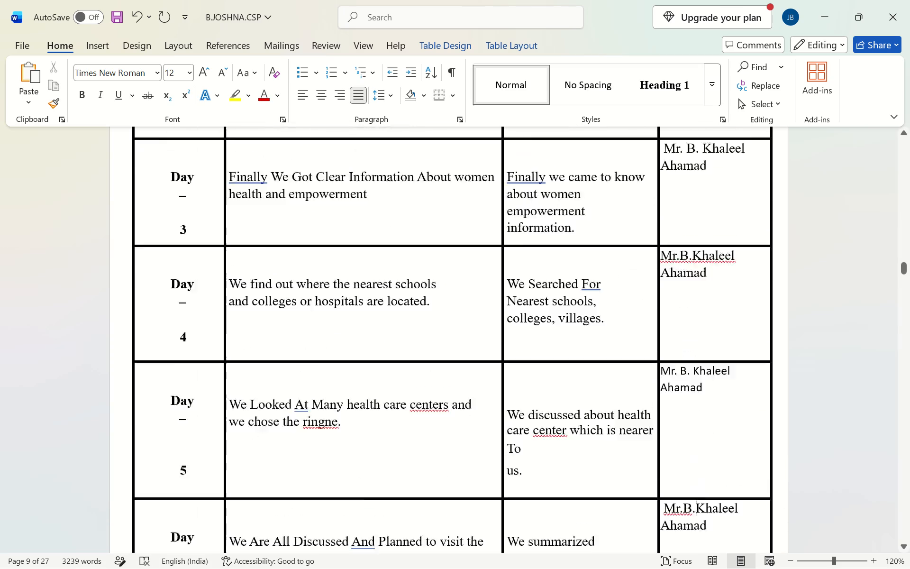
pyautogui.scroll(2, 712, 308)
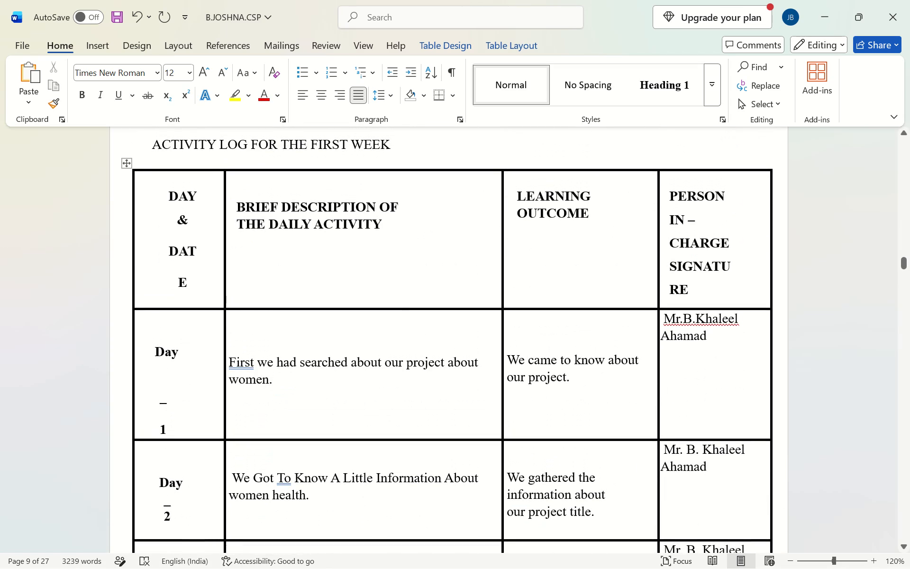
pyautogui.scroll(-1, 712, 308)
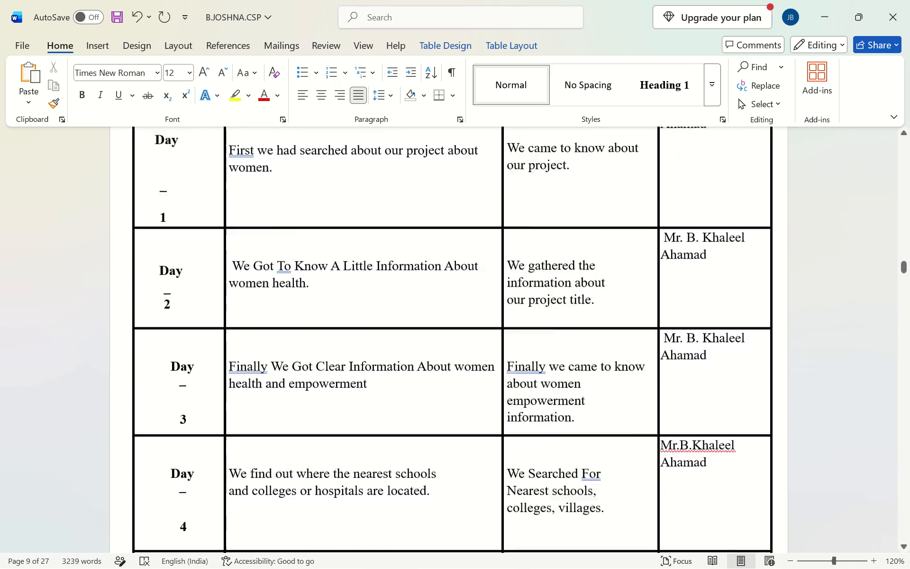
pyautogui.scroll(-7, 712, 308)
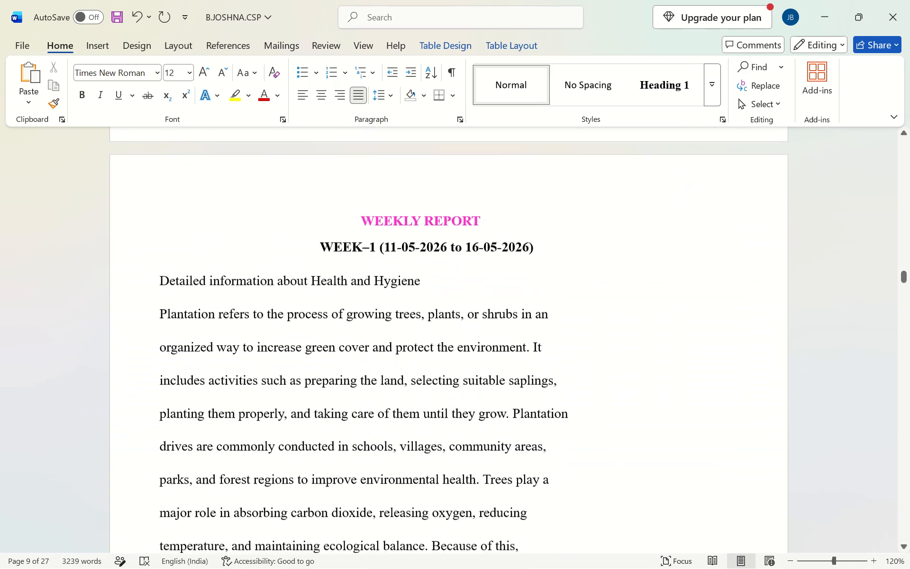
pyautogui.scroll(-7, 712, 308)
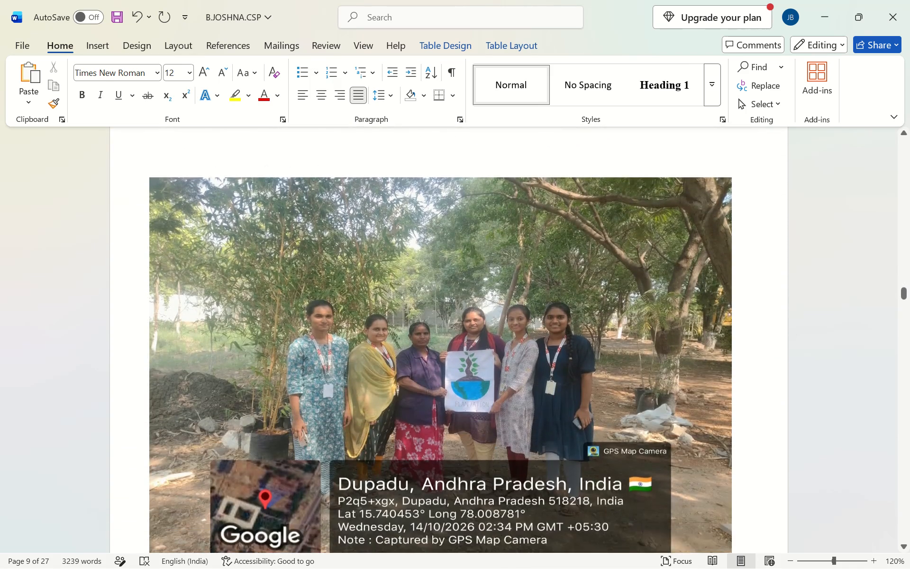
pyautogui.scroll(-5, 712, 308)
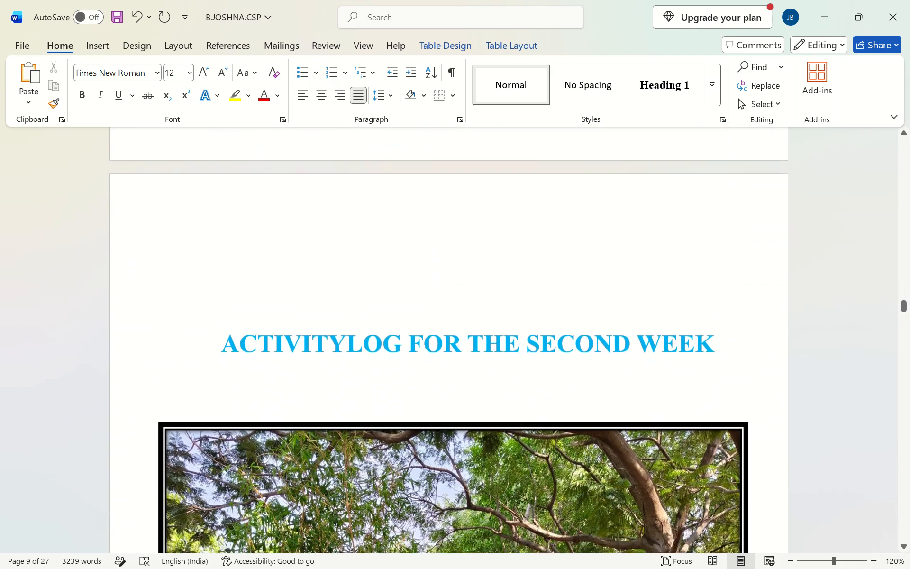
pyautogui.scroll(-8, 712, 308)
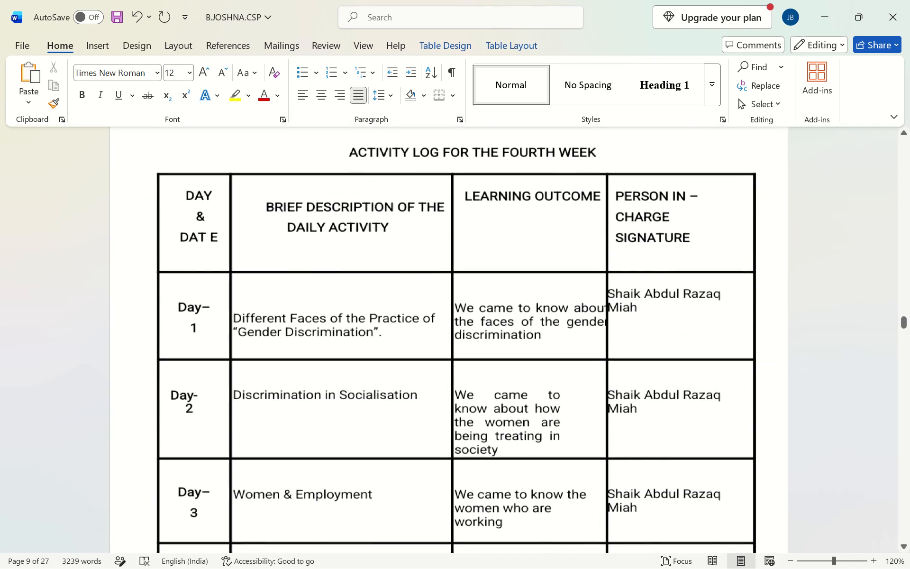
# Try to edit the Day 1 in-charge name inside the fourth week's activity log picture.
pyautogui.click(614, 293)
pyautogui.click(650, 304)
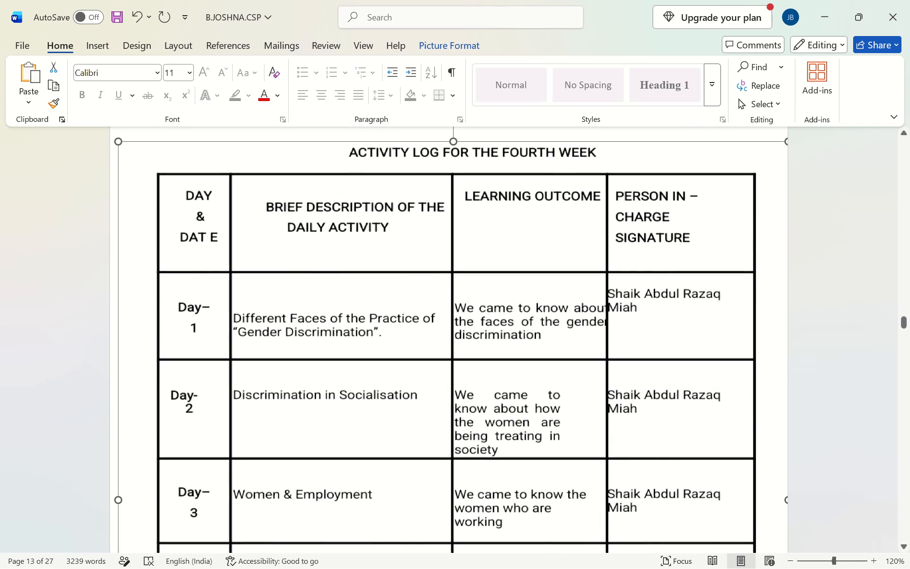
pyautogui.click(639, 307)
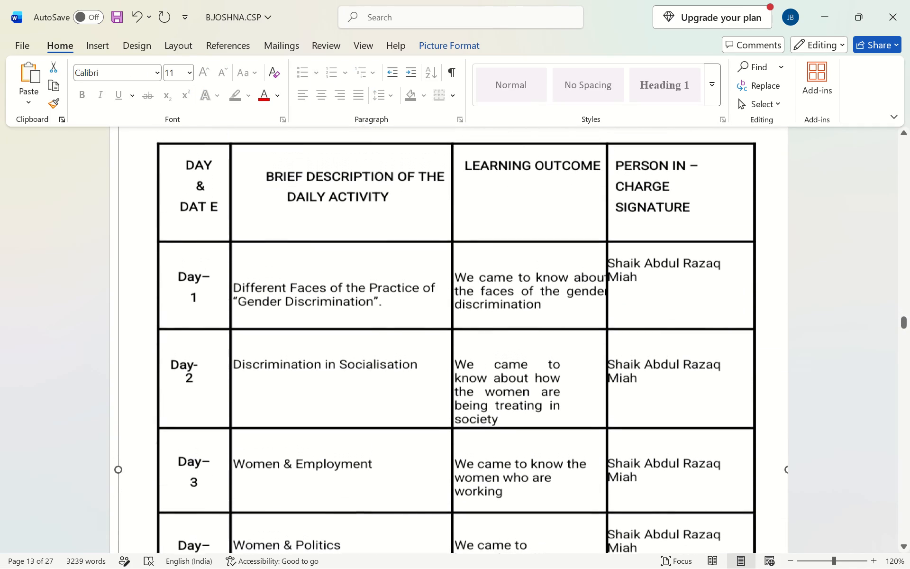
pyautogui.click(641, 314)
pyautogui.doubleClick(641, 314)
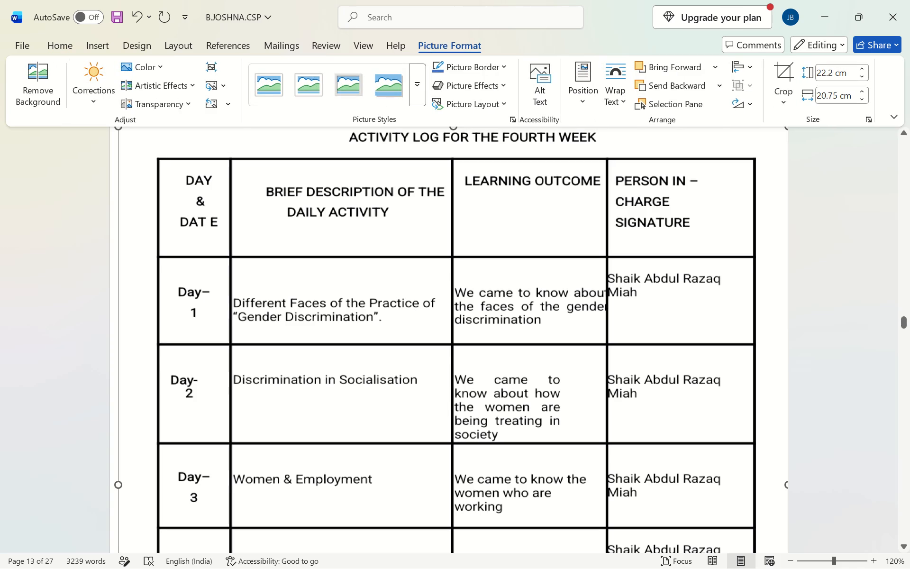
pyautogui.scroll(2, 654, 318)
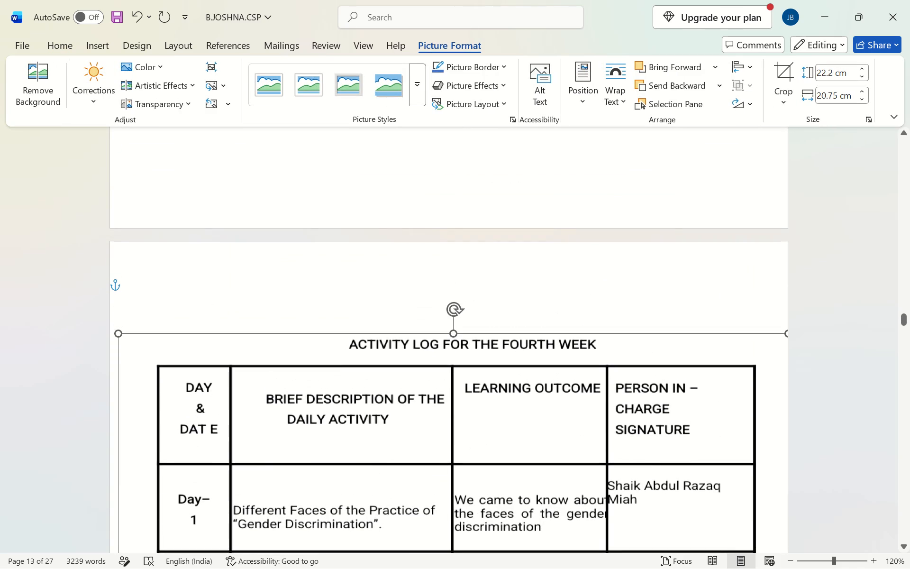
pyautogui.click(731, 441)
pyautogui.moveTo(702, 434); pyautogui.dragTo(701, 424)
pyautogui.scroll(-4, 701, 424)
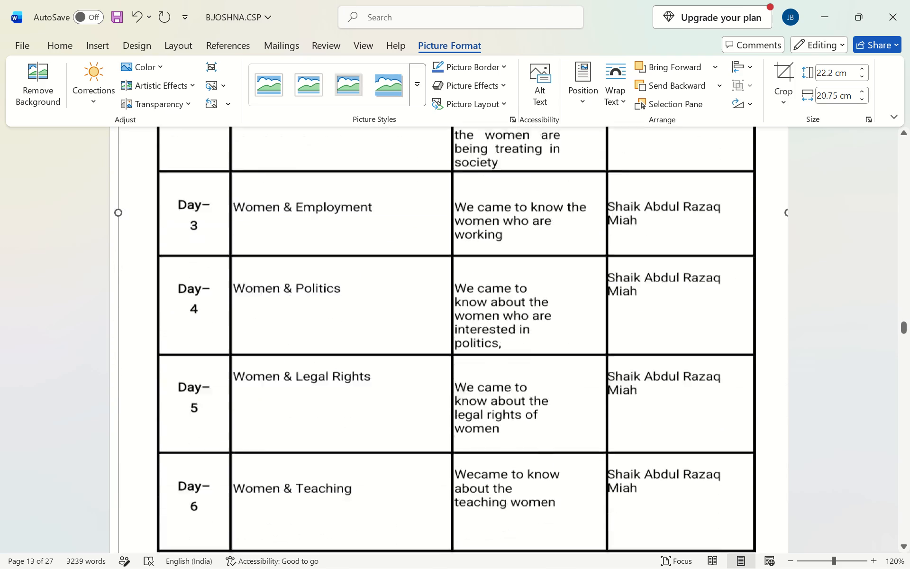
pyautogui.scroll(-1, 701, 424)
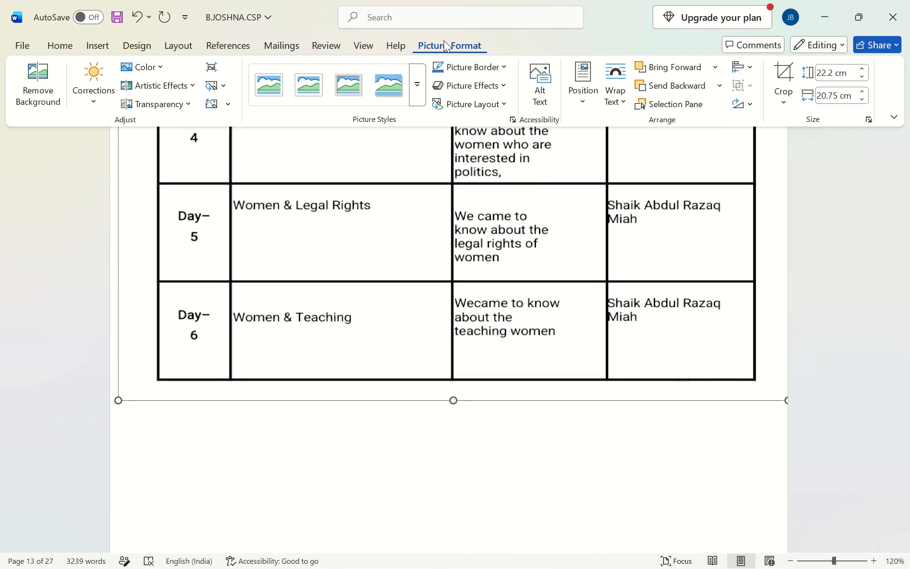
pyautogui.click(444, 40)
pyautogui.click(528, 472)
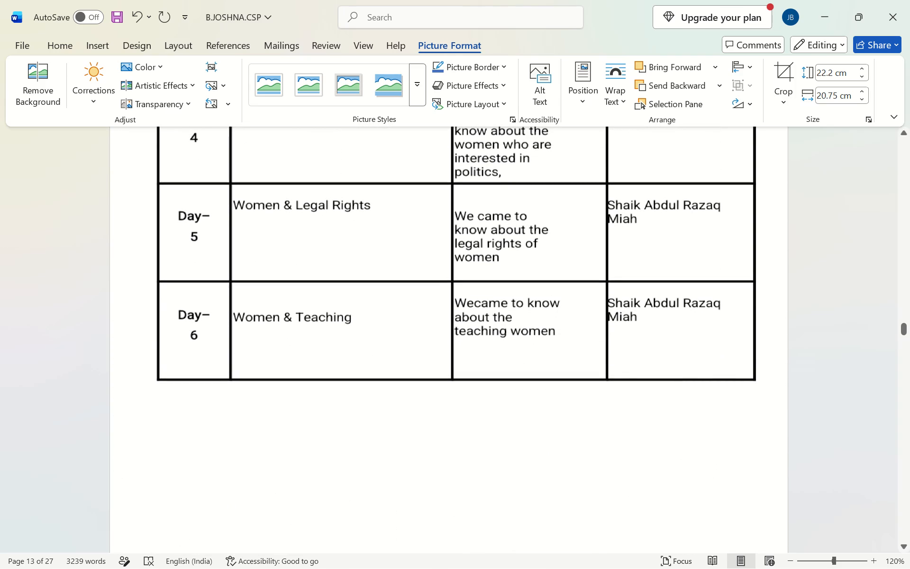
# Look for a way to edit the Day 1 in-charge name inside the fourth week's activity log picture, checking the picture's options.
pyautogui.scroll(-1, 539, 458)
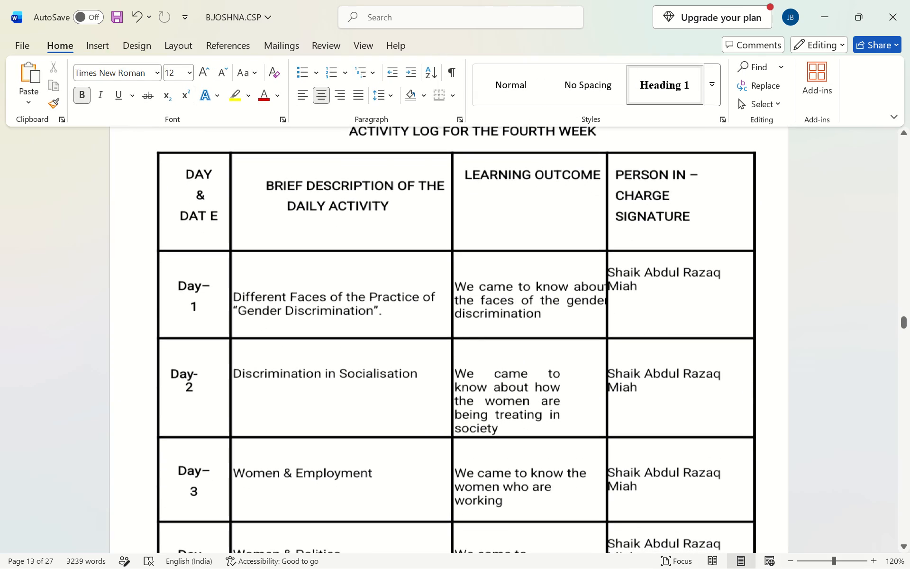
pyautogui.press('space')
pyautogui.scroll(-1, 657, 283)
pyautogui.scroll(2, 657, 283)
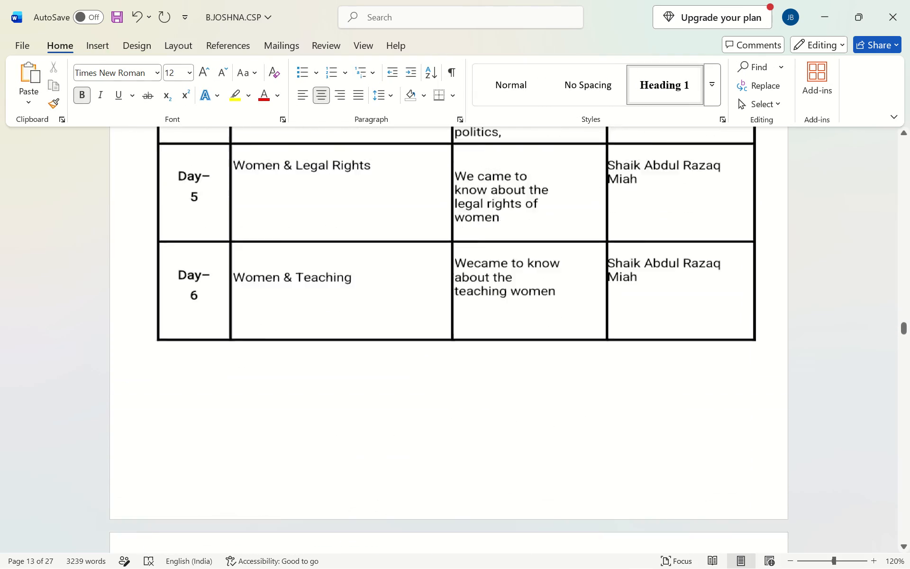
pyautogui.scroll(5, 657, 283)
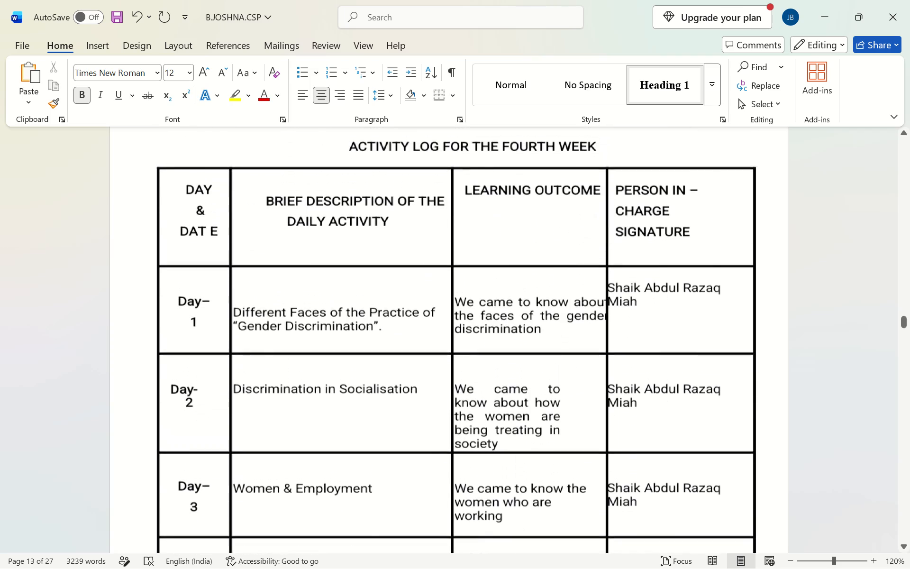
pyautogui.click(644, 306)
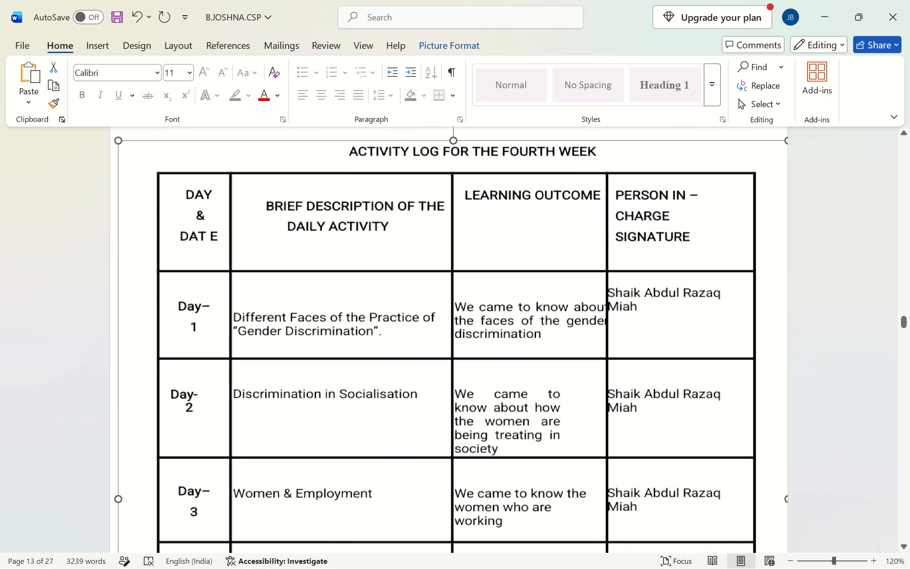
pyautogui.rightClick(644, 306)
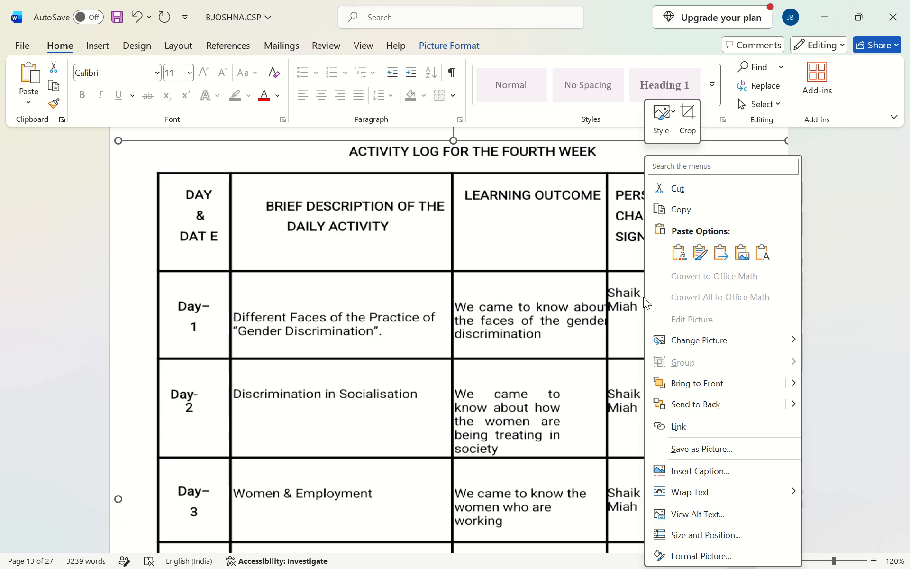
pyautogui.scroll(-1, 700, 356)
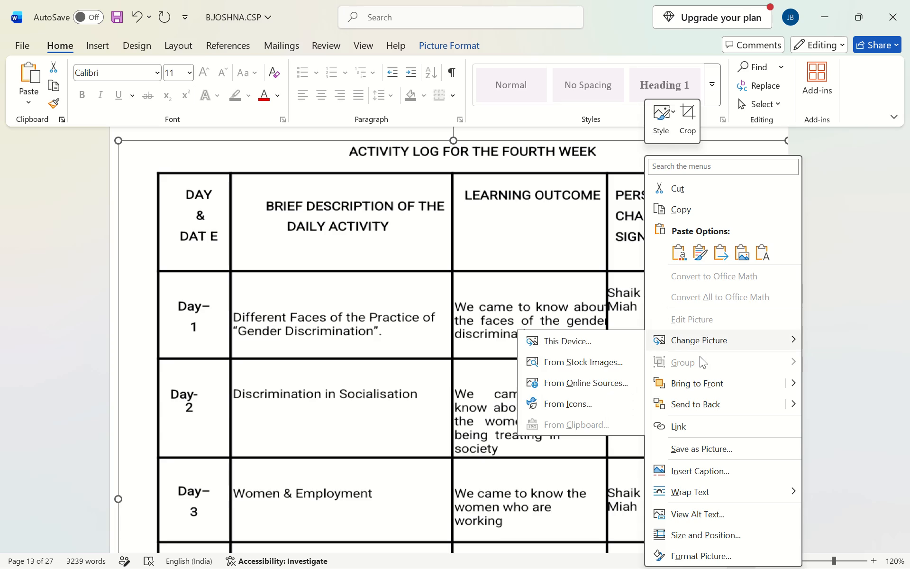
pyautogui.scroll(-1, 700, 356)
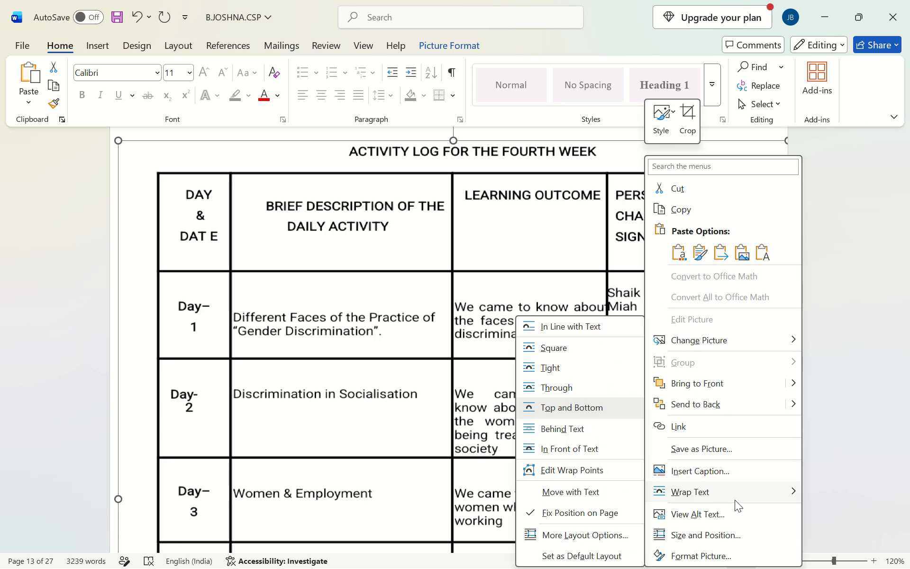
pyautogui.scroll(-2, 735, 500)
pyautogui.click(600, 284)
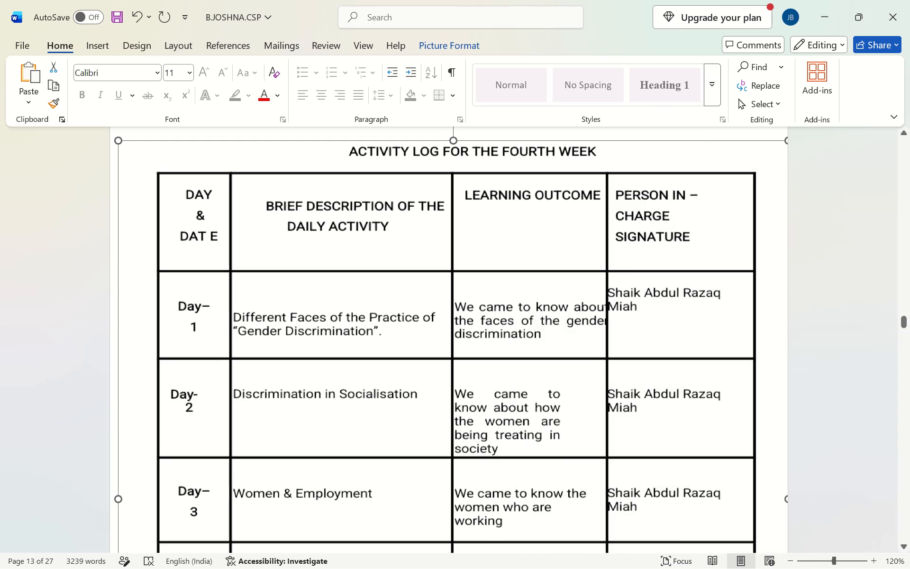
pyautogui.click(653, 313)
pyautogui.rightClick(454, 137)
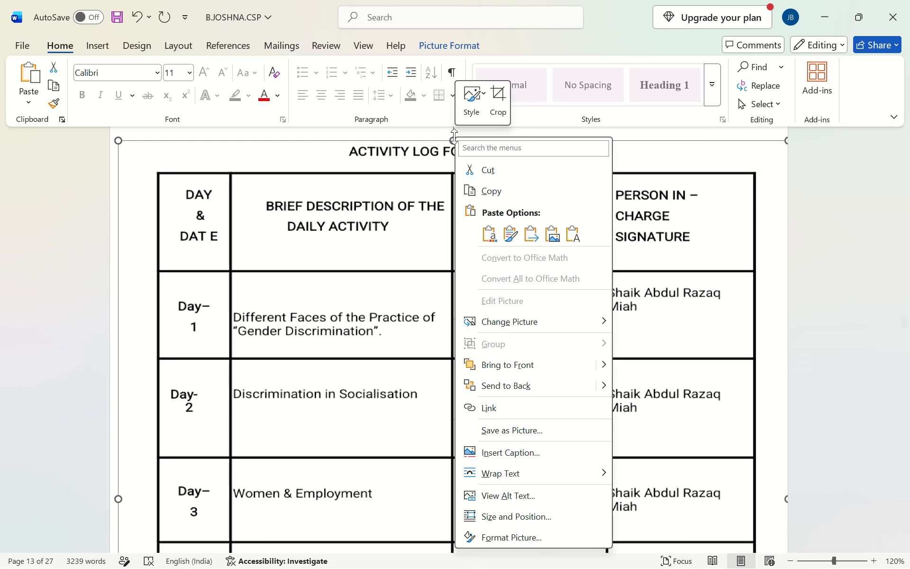
pyautogui.click(745, 361)
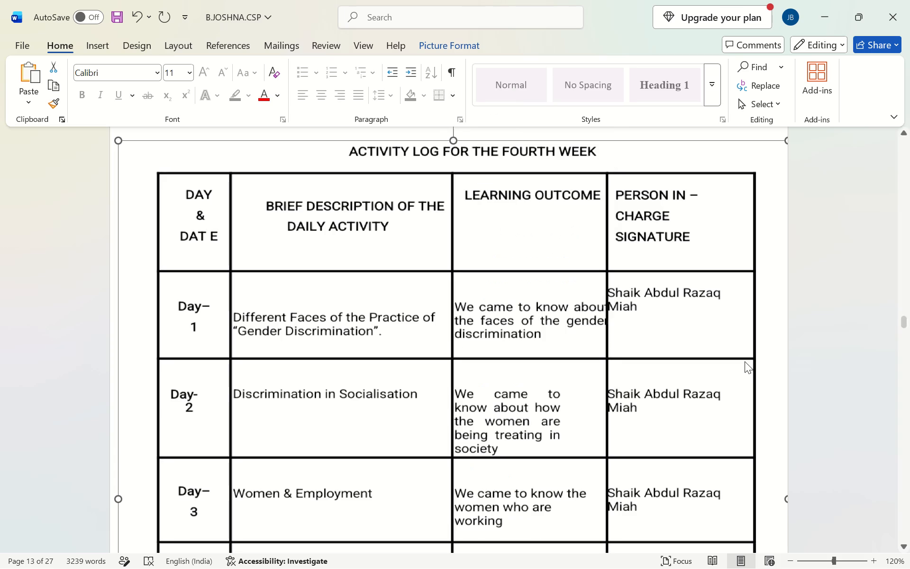
pyautogui.click(680, 329)
# Shift the fourth week's activity log picture on page 13 slightly to the left.
pyautogui.moveTo(610, 349); pyautogui.dragTo(582, 351)
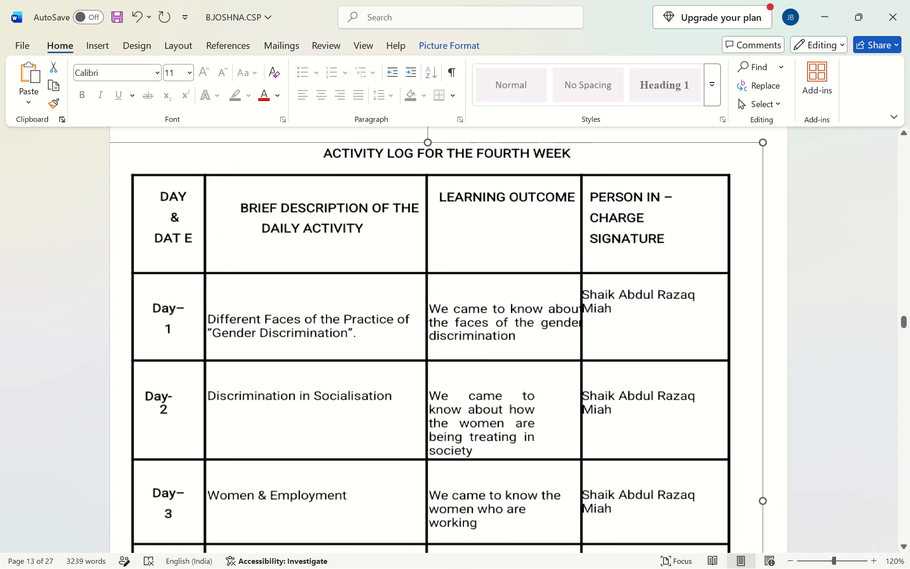
pyautogui.moveTo(582, 351); pyautogui.dragTo(594, 345)
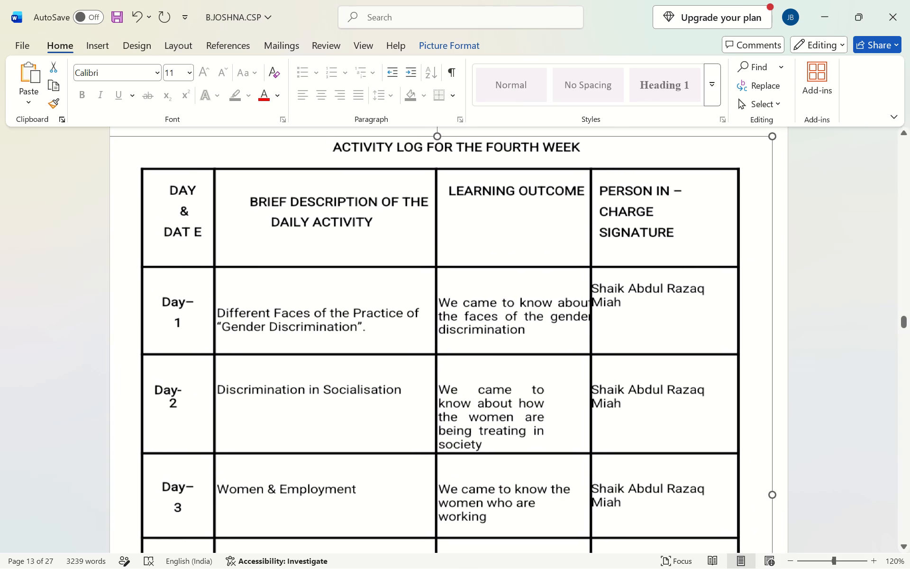
pyautogui.moveTo(594, 345); pyautogui.dragTo(595, 344)
# Look through the report from the second week's pages onward for an activity log whose in-charge names are editable text.
pyautogui.scroll(1, 475, 230)
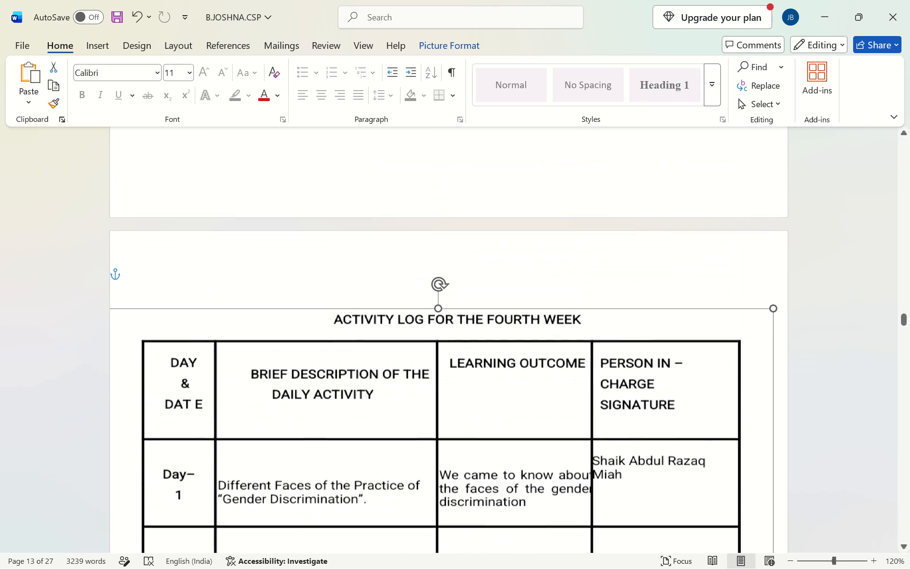
pyautogui.scroll(4, 475, 230)
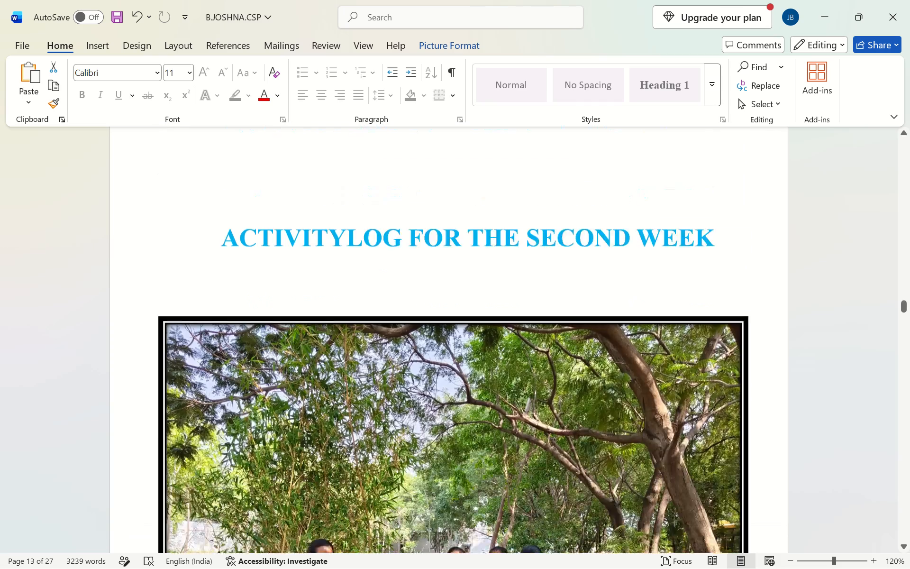
pyautogui.scroll(1, 475, 230)
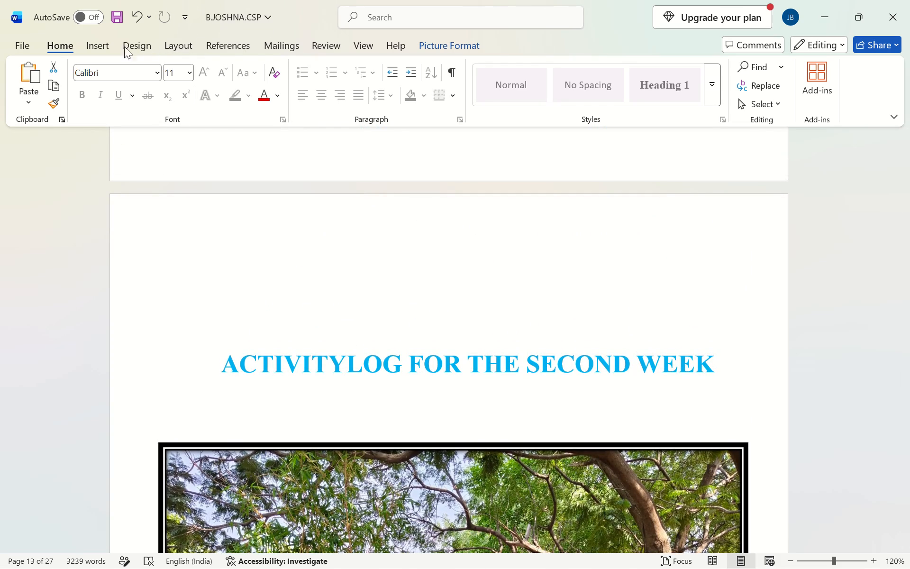
pyautogui.click(98, 42)
pyautogui.click(56, 41)
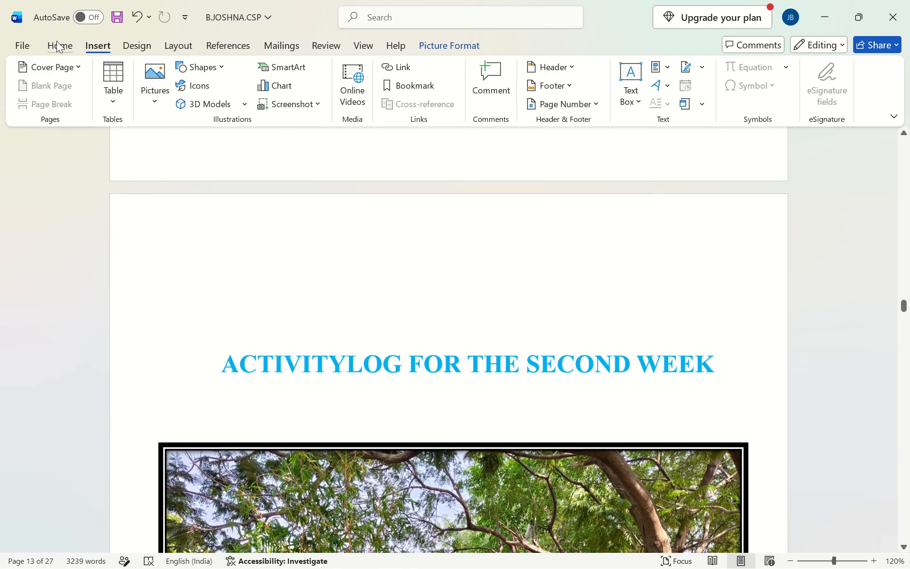
pyautogui.scroll(-3, 429, 206)
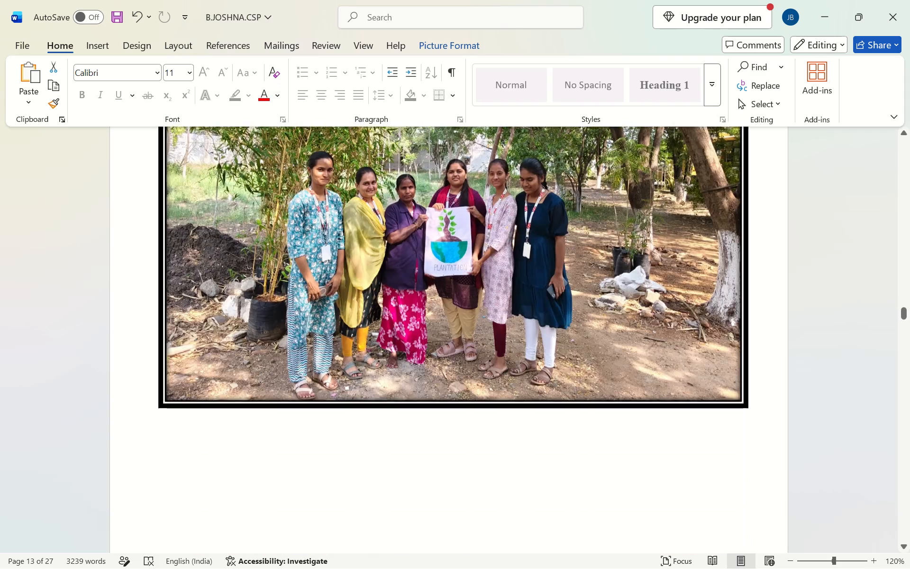
pyautogui.scroll(-6, 429, 206)
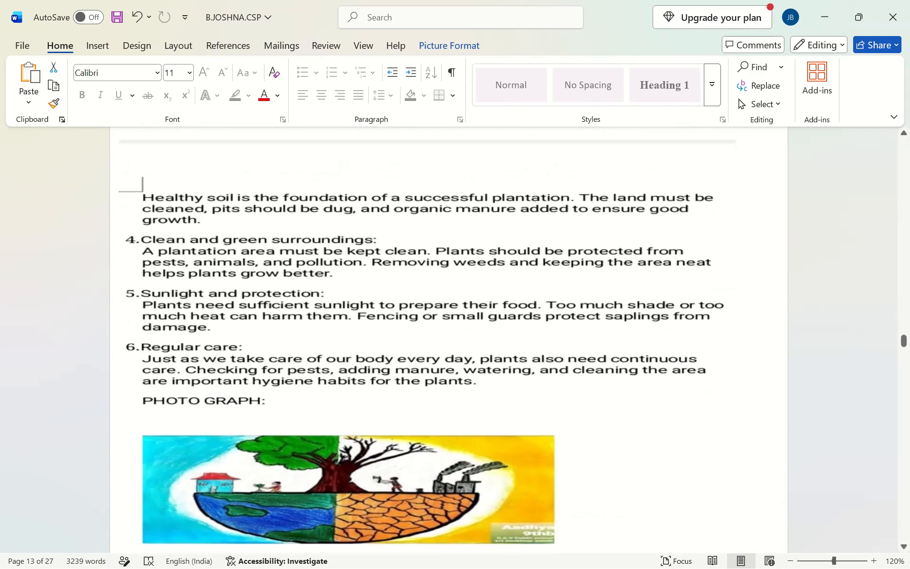
pyautogui.scroll(-5, 429, 206)
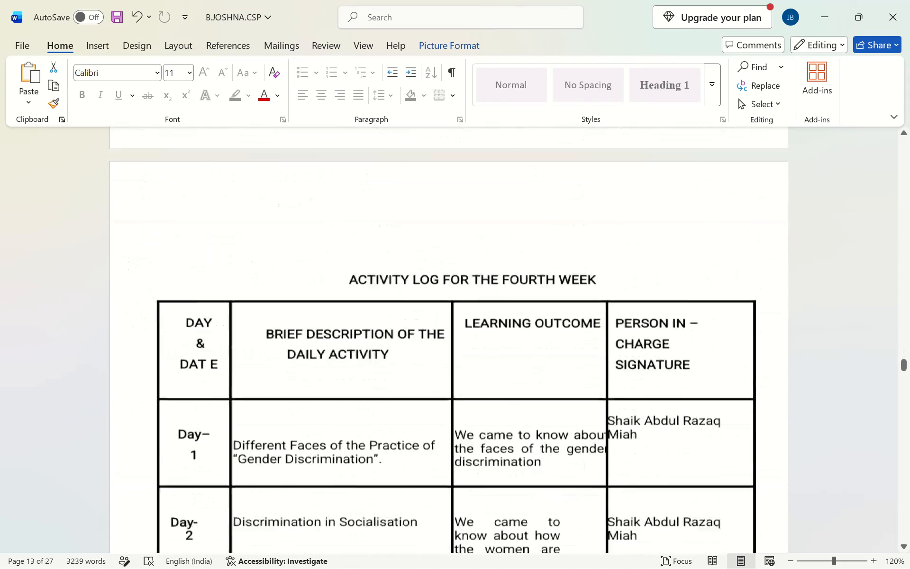
pyautogui.scroll(-3, 429, 206)
pyautogui.click(651, 317)
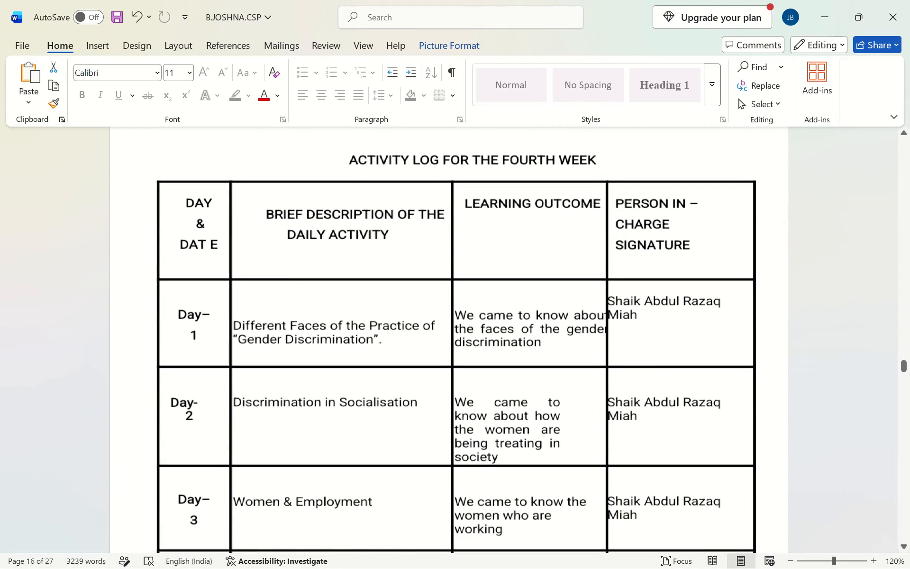
pyautogui.click(651, 317)
pyautogui.scroll(-1, 578, 290)
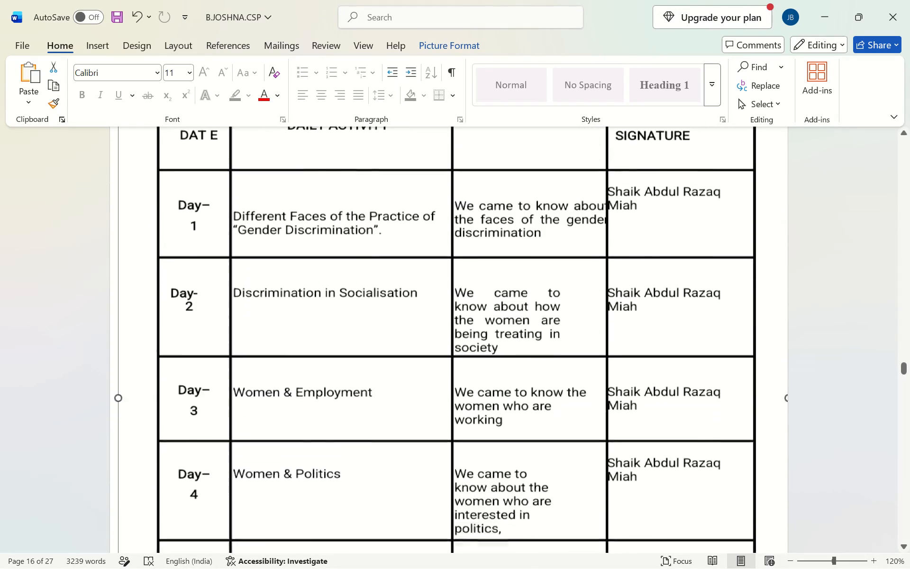
pyautogui.scroll(-4, 578, 290)
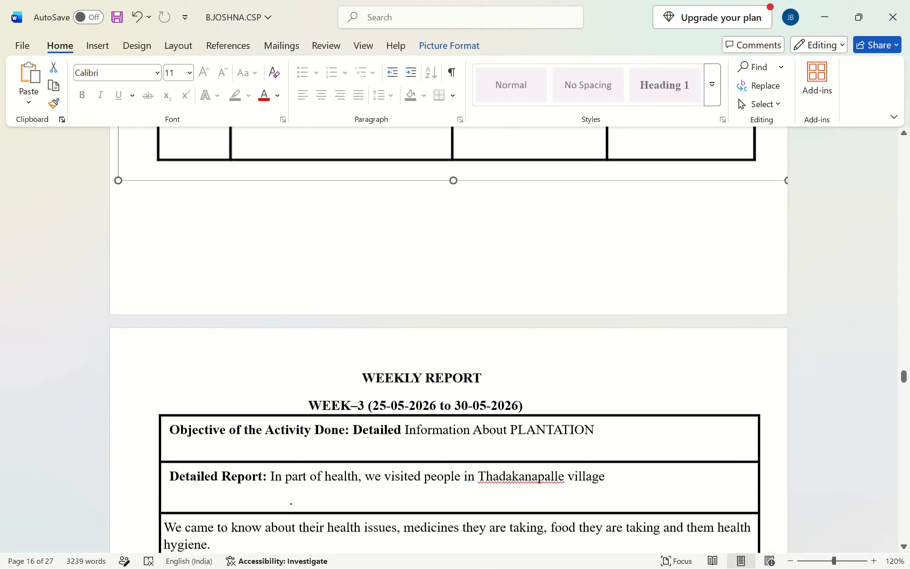
pyautogui.scroll(-3, 578, 290)
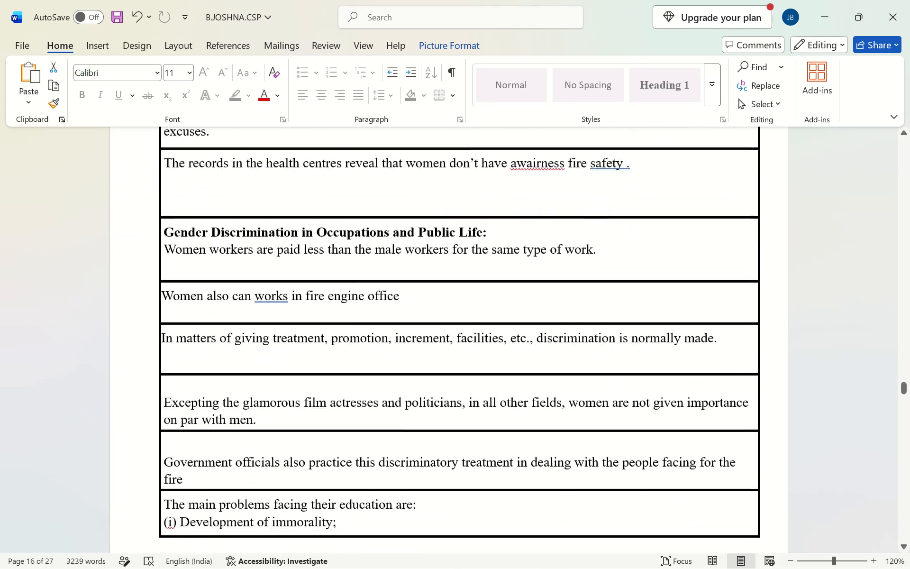
pyautogui.scroll(-3, 578, 290)
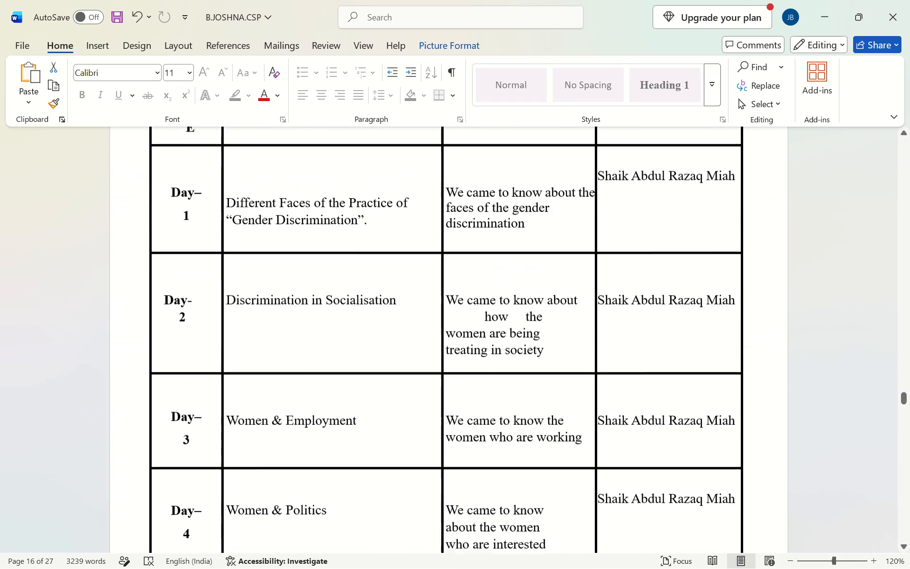
pyautogui.scroll(-1, 578, 290)
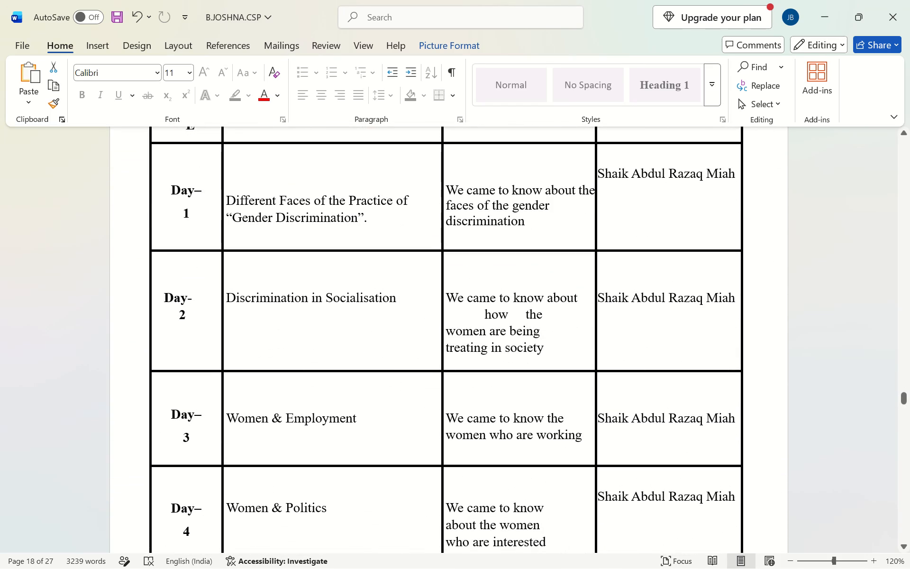
# Replace the Day 2 in-charge name with the copied project guide's name in the activity log following the Week-3 report.
pyautogui.click(737, 300)
pyautogui.press('BackSpace')
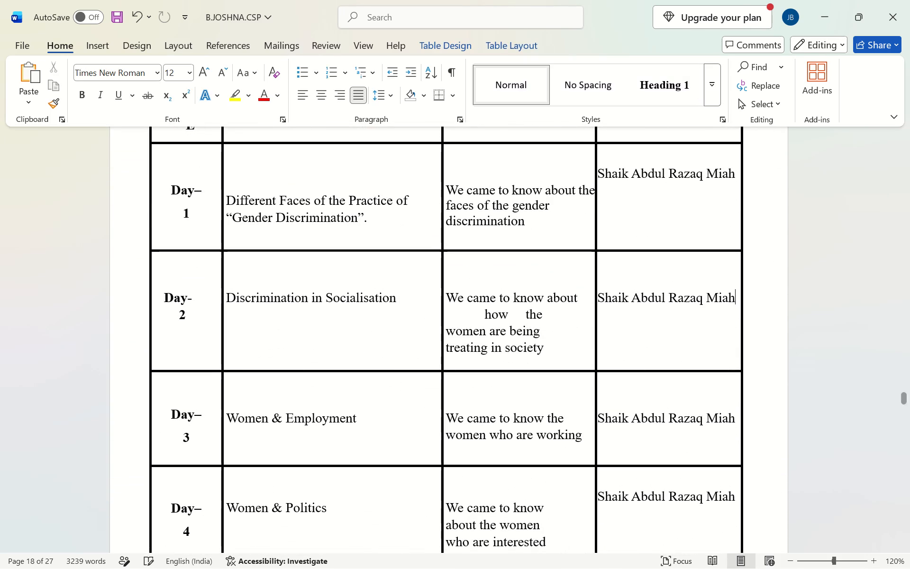
pyautogui.press('BackSpace')
pyautogui.press('BackSpace')
pyautogui.press('BackSpace')
pyautogui.press('BackSpace')
pyautogui.press('BackSpace')
pyautogui.press('BackSpace')
pyautogui.press('BackSpace')
pyautogui.press('BackSpace')
pyautogui.press('BackSpace')
pyautogui.press('BackSpace')
pyautogui.press('BackSpace')
pyautogui.press('BackSpace')
pyautogui.press('BackSpace')
pyautogui.press('BackSpace')
pyautogui.press('BackSpace')
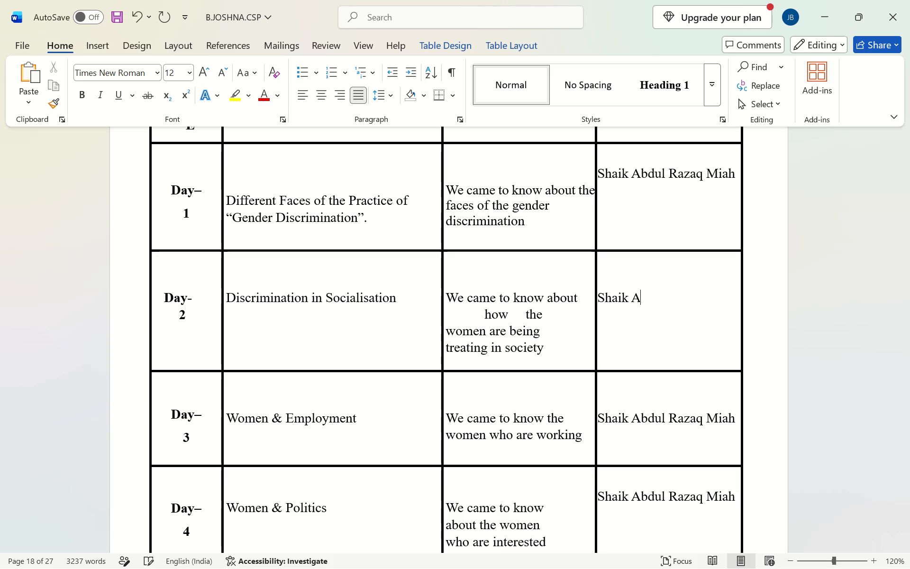
pyautogui.press('BackSpace')
pyautogui.press('BackSpace')
pyautogui.press('BackSpace')
pyautogui.press('BackSpace')
pyautogui.press('BackSpace')
pyautogui.press('BackSpace')
pyautogui.press('BackSpace')
pyautogui.hotkey('ctrl', 'v')
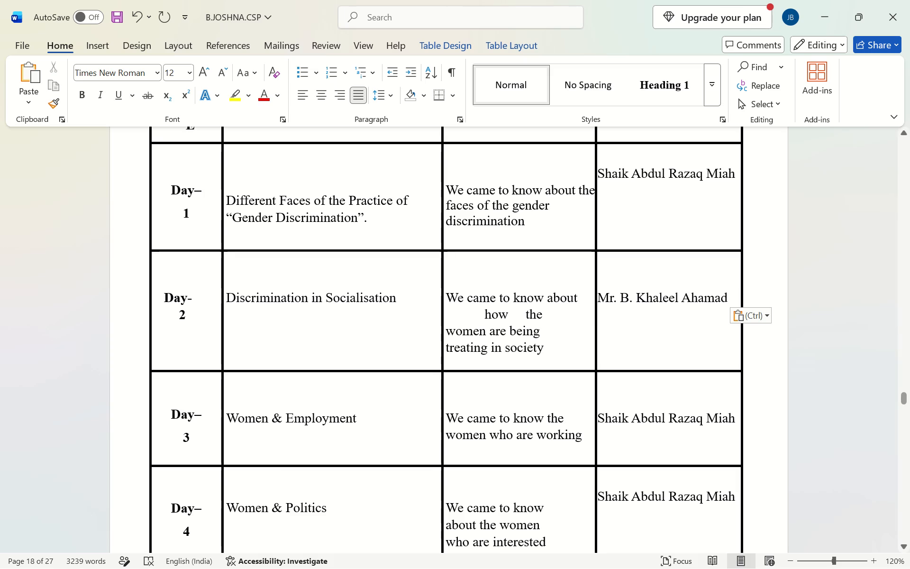
# Replace the Day 3 in-charge name with the copied project guide's name in the same activity log.
pyautogui.click(736, 418)
pyautogui.press('BackSpace')
pyautogui.press('BackSpace')
pyautogui.press('BackSpace')
pyautogui.press('BackSpace')
pyautogui.press('BackSpace')
pyautogui.press('BackSpace')
pyautogui.press('BackSpace')
pyautogui.press('BackSpace')
pyautogui.press('BackSpace')
pyautogui.press('BackSpace')
pyautogui.press('BackSpace')
pyautogui.press('BackSpace')
pyautogui.press('BackSpace')
pyautogui.press('BackSpace')
pyautogui.press('BackSpace')
pyautogui.press('BackSpace')
pyautogui.press('BackSpace')
pyautogui.press('BackSpace')
pyautogui.press('BackSpace')
pyautogui.press('BackSpace')
pyautogui.press('BackSpace')
pyautogui.press('BackSpace')
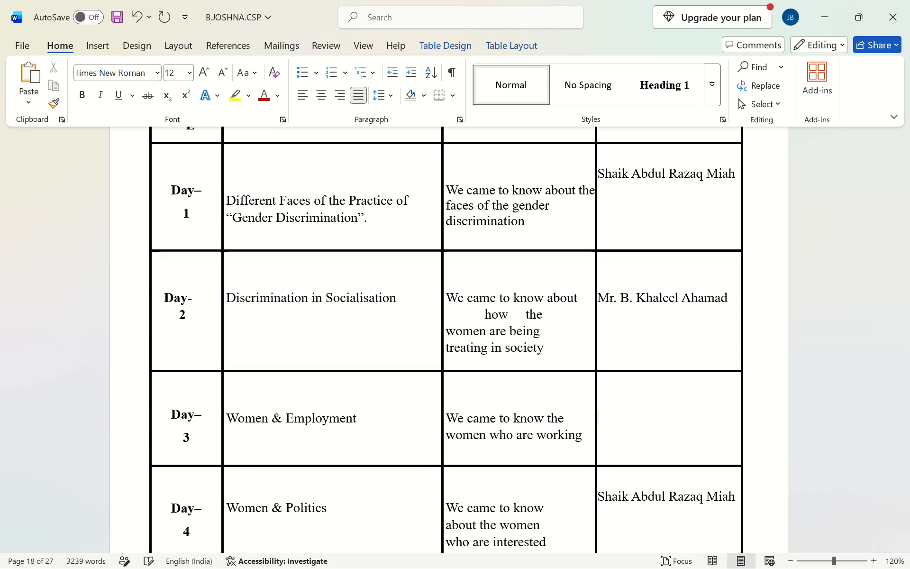
pyautogui.hotkey('ctrl', 'v')
pyautogui.scroll(-1, 736, 418)
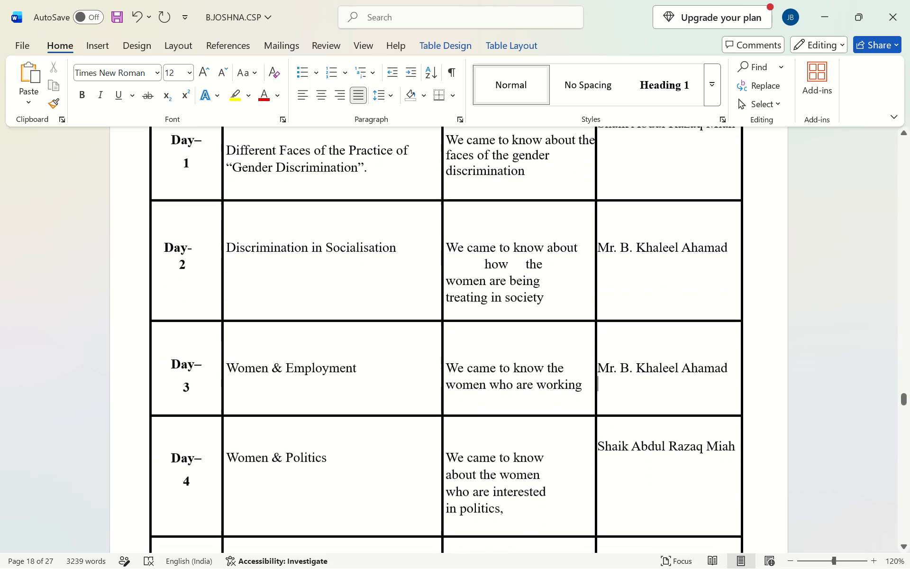
# Replace the Day 4 in-charge name with the copied project guide's name in the activity log following the Week-3 report.
pyautogui.click(734, 448)
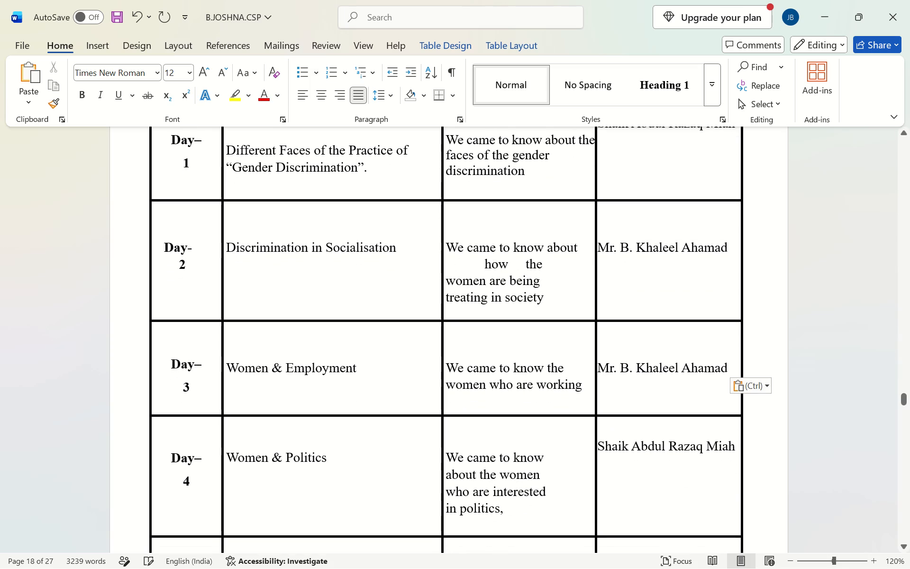
pyautogui.press('BackSpace')
pyautogui.press('BackSpace')
pyautogui.press('BackSpace')
pyautogui.press('BackSpace')
pyautogui.press('BackSpace')
pyautogui.press('BackSpace')
pyautogui.press('BackSpace')
pyautogui.press('BackSpace')
pyautogui.press('BackSpace')
pyautogui.press('BackSpace')
pyautogui.press('BackSpace')
pyautogui.press('BackSpace')
pyautogui.press('BackSpace')
pyautogui.press('BackSpace')
pyautogui.press('BackSpace')
pyautogui.press('BackSpace')
pyautogui.press('BackSpace')
pyautogui.press('BackSpace')
pyautogui.press('BackSpace')
pyautogui.press('BackSpace')
pyautogui.press('BackSpace')
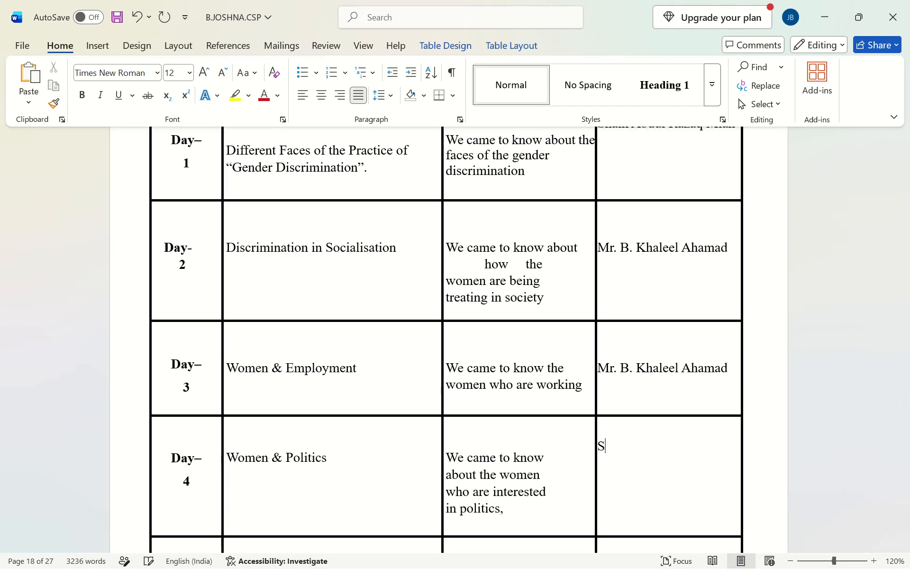
pyautogui.press('BackSpace')
pyautogui.hotkey('ctrl', 'v')
# Replace the Day 5 in-charge name, in the Women & Legal Rights row, with the copied project guide's name.
pyautogui.scroll(-1, 734, 448)
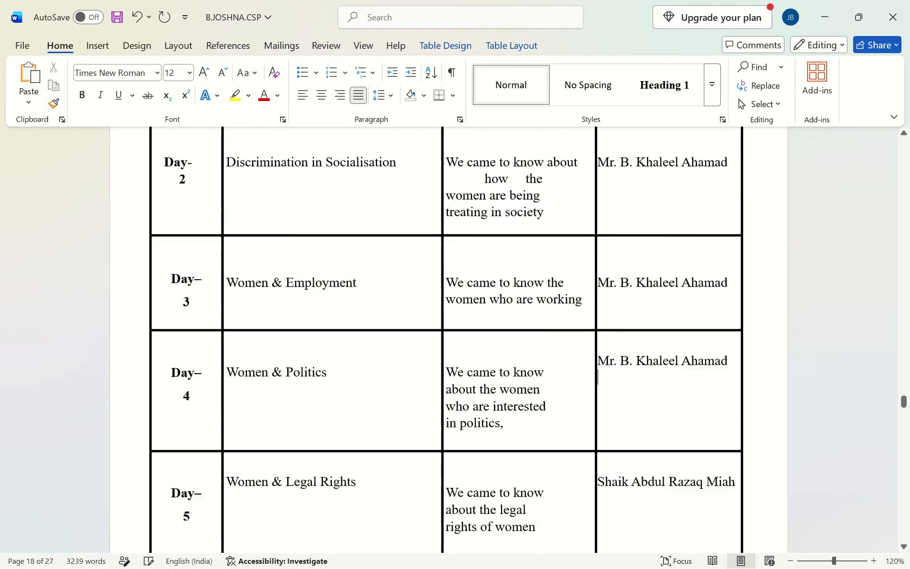
pyautogui.scroll(-1, 734, 448)
pyautogui.click(736, 338)
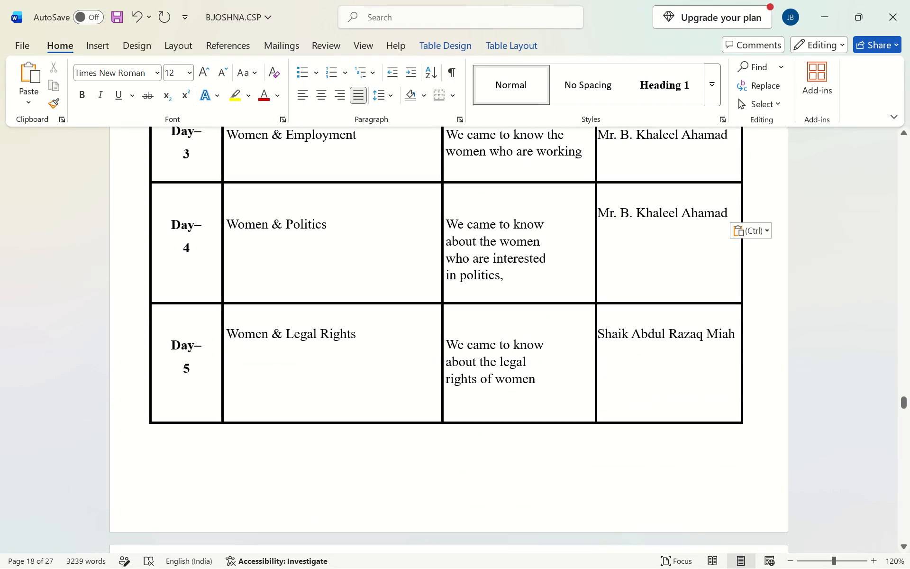
pyautogui.press('BackSpace')
pyautogui.press('BackSpace')
pyautogui.press('BackSpace')
pyautogui.press('BackSpace')
pyautogui.press('BackSpace')
pyautogui.press('BackSpace')
pyautogui.press('BackSpace')
pyautogui.press('BackSpace')
pyautogui.press('BackSpace')
pyautogui.press('BackSpace')
pyautogui.press('BackSpace')
pyautogui.press('BackSpace')
pyautogui.press('BackSpace')
pyautogui.press('BackSpace')
pyautogui.press('BackSpace')
pyautogui.press('BackSpace')
pyautogui.press('BackSpace')
pyautogui.press('BackSpace')
pyautogui.press('BackSpace')
pyautogui.press('BackSpace')
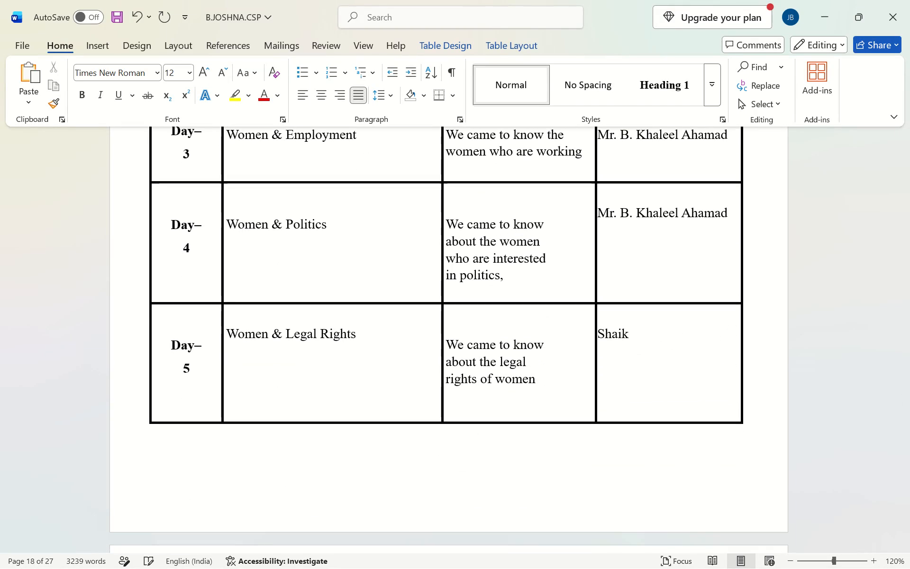
pyautogui.press('BackSpace')
pyautogui.hotkey('ctrl', 'v')
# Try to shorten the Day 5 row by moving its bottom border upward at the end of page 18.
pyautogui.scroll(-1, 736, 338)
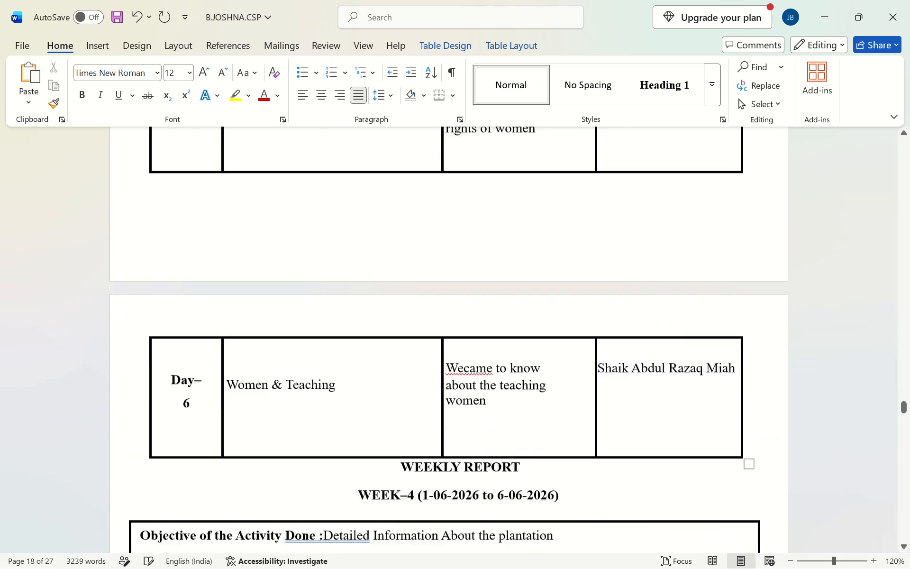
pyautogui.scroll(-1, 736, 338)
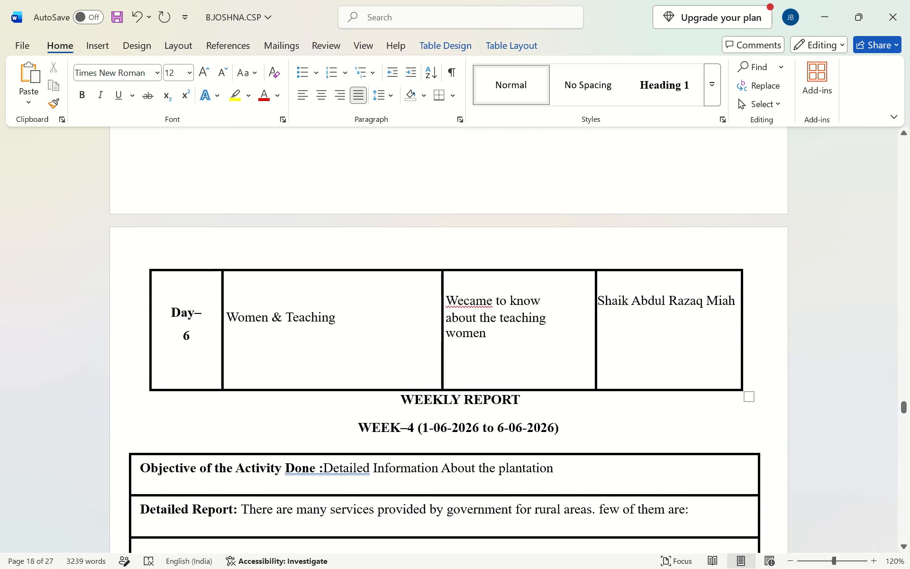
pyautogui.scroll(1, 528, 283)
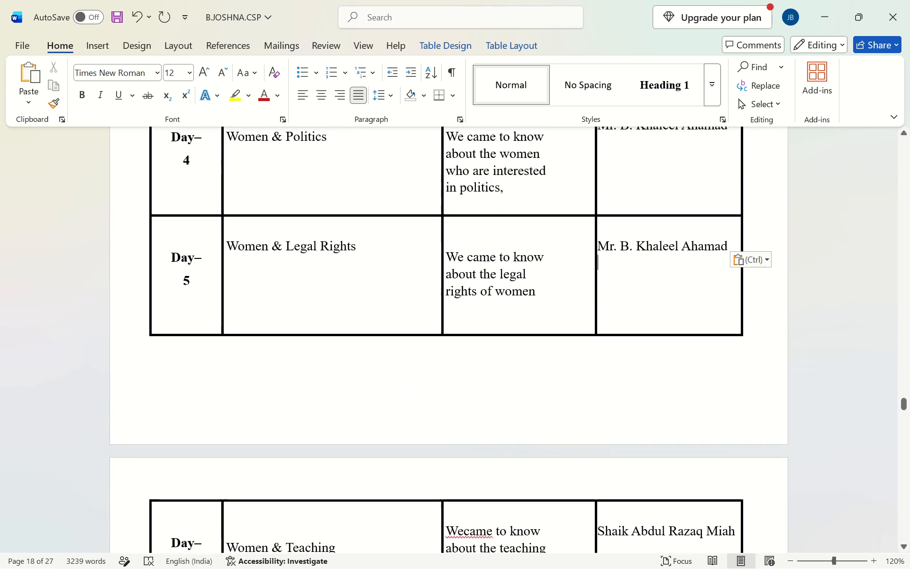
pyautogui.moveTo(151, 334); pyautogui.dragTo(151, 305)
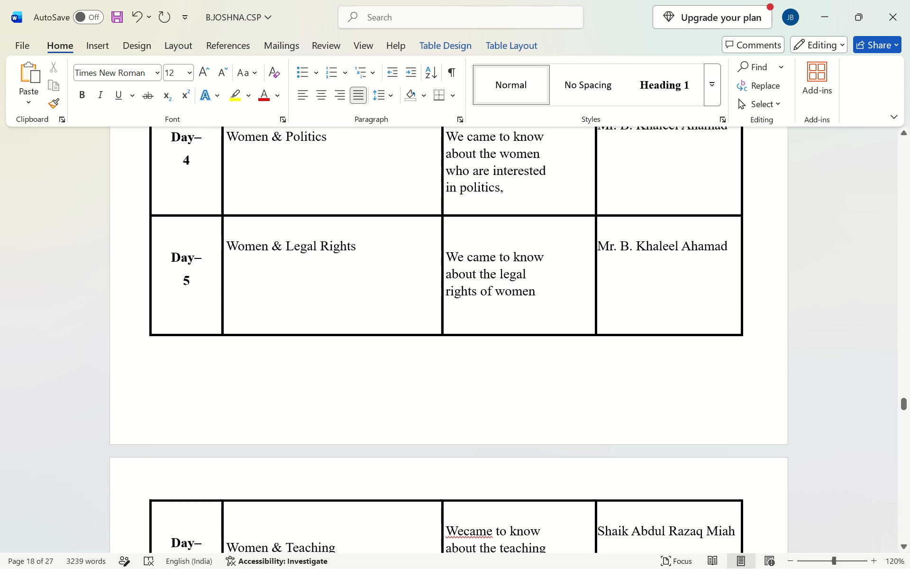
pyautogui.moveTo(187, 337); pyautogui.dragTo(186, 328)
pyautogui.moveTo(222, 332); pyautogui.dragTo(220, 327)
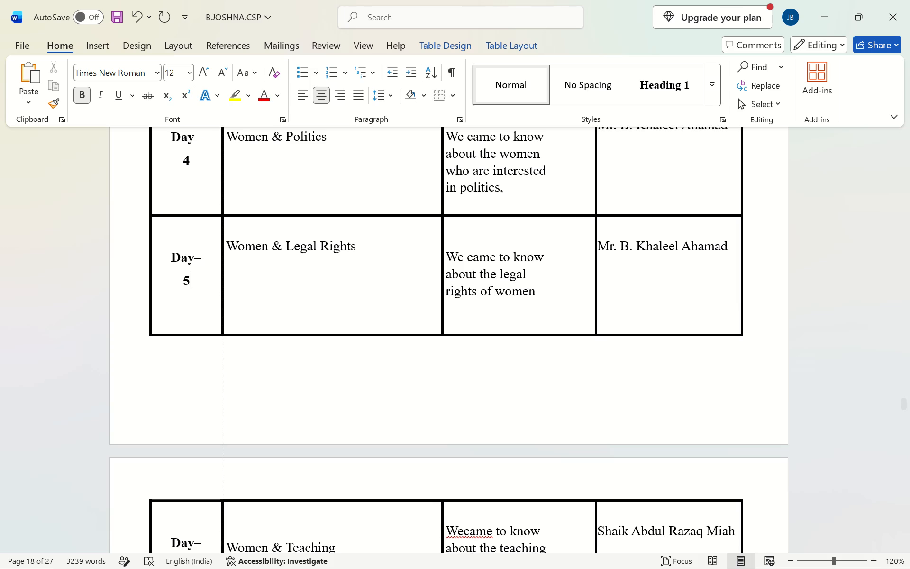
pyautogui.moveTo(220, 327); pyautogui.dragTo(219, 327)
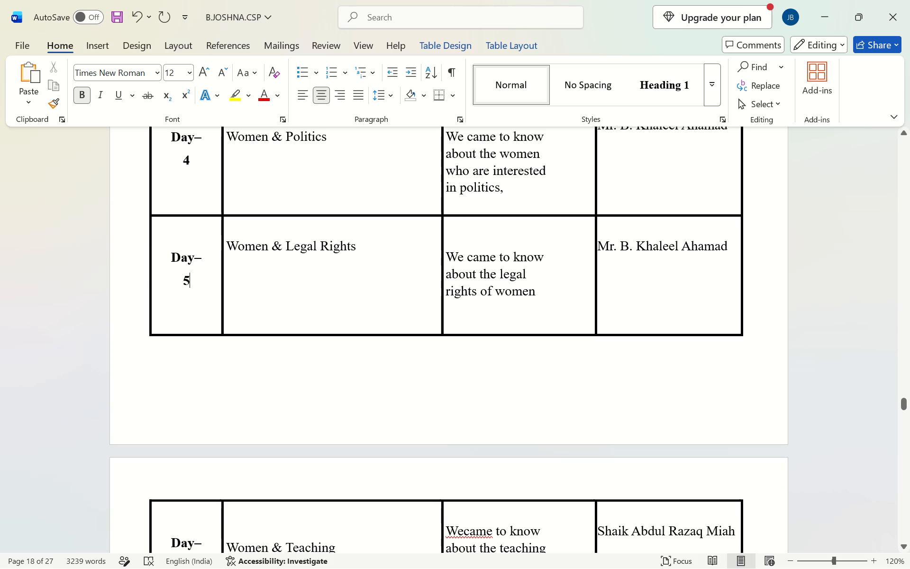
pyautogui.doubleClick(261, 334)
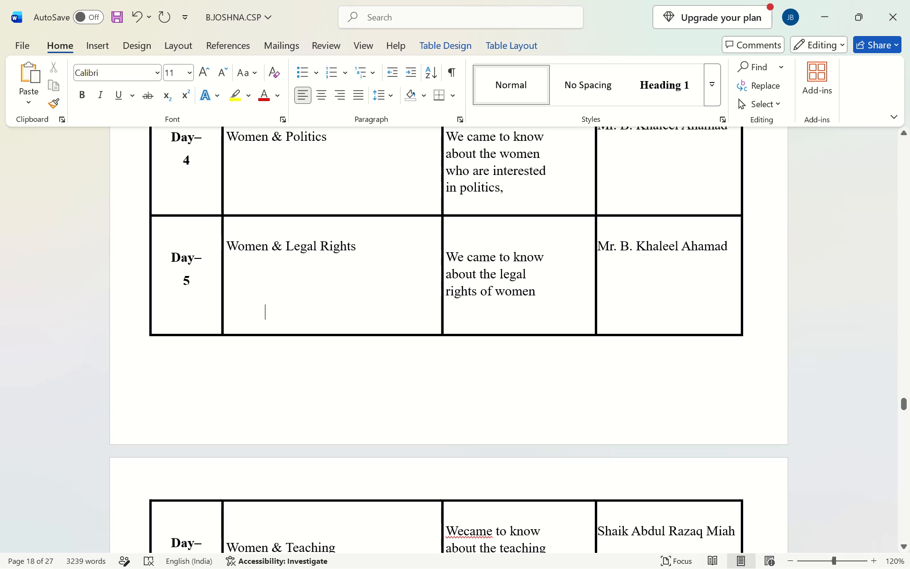
# Replace the Day 6 in-charge name, in the Women & Teaching row on page 19, with the copied project guide's name.
pyautogui.scroll(-2, 312, 398)
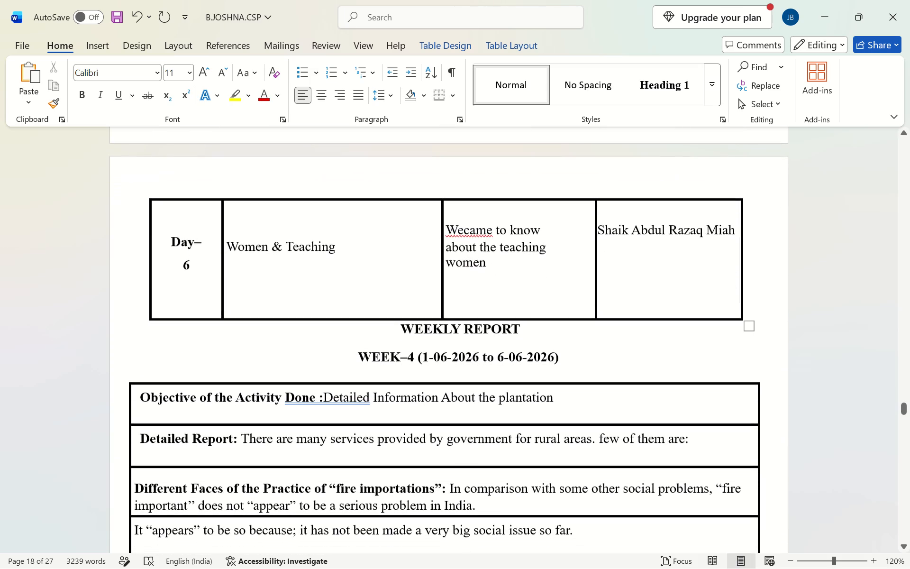
pyautogui.scroll(-1, 312, 398)
pyautogui.click(734, 229)
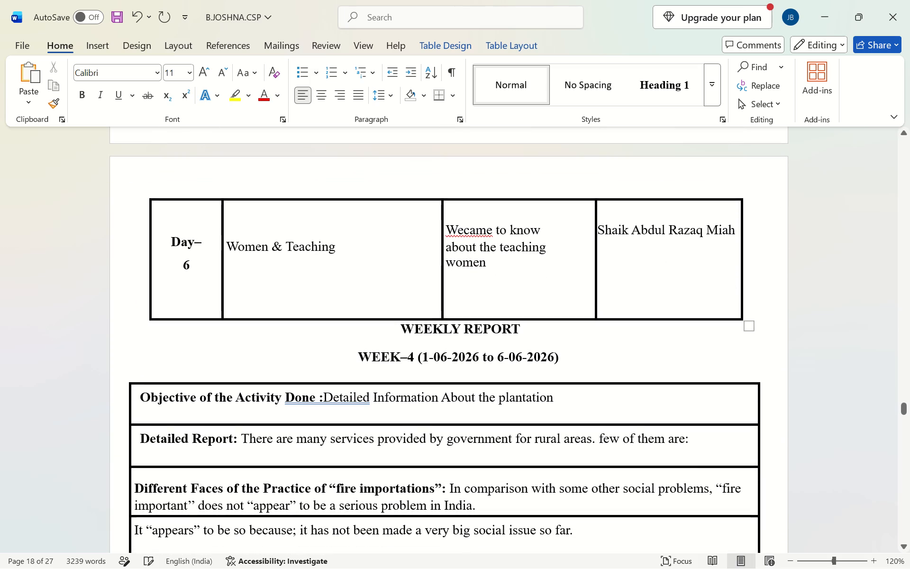
pyautogui.press('BackSpace')
pyautogui.press('BackSpace')
pyautogui.press('BackSpace')
pyautogui.press('BackSpace')
pyautogui.press('BackSpace')
pyautogui.press('BackSpace')
pyautogui.press('BackSpace')
pyautogui.press('BackSpace')
pyautogui.press('BackSpace')
pyautogui.press('BackSpace')
pyautogui.press('BackSpace')
pyautogui.press('BackSpace')
pyautogui.press('BackSpace')
pyautogui.press('BackSpace')
pyautogui.press('BackSpace')
pyautogui.press('BackSpace')
pyautogui.press('BackSpace')
pyautogui.press('BackSpace')
pyautogui.press('BackSpace')
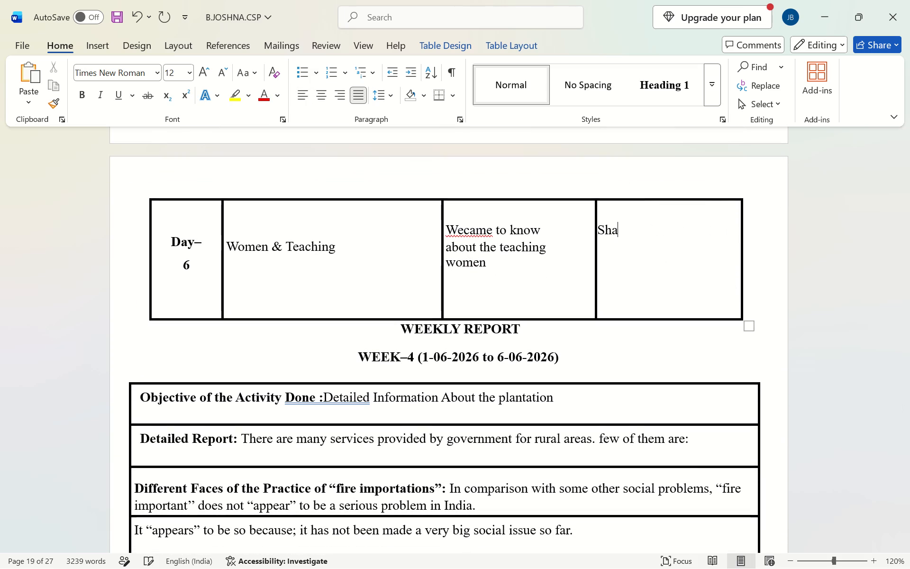
pyautogui.press('BackSpace')
pyautogui.press('BackSpace')
pyautogui.press('BackSpace')
pyautogui.hotkey('ctrl', 'v')
# Replace the Day 1 in-charge name with the copied project guide's name in the activity log for the fifth week.
pyautogui.scroll(-3, 734, 229)
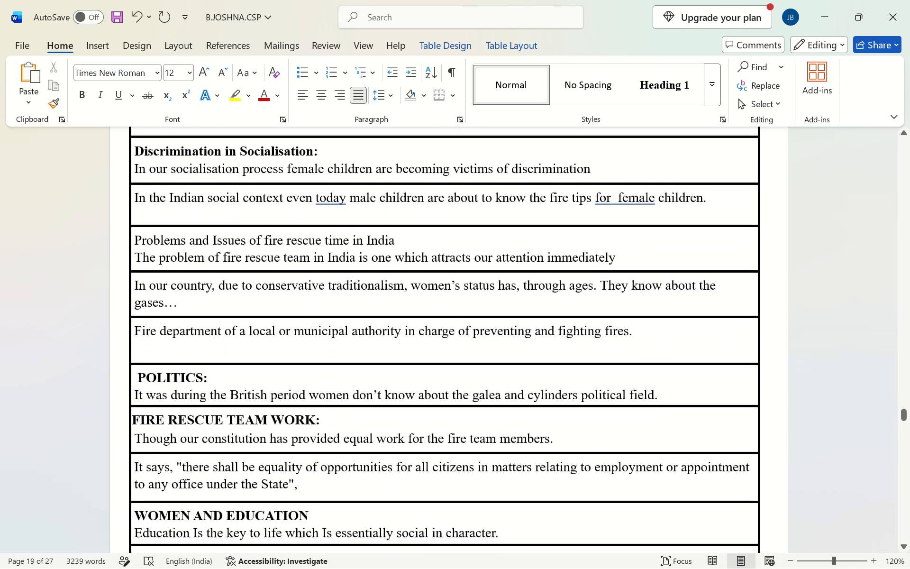
pyautogui.scroll(-4, 734, 229)
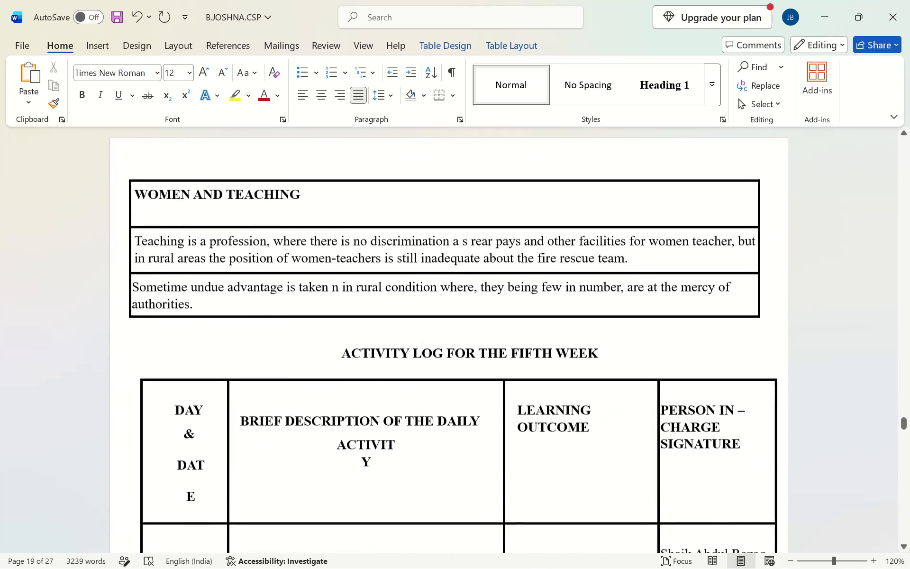
pyautogui.scroll(-2, 734, 229)
pyautogui.click(697, 344)
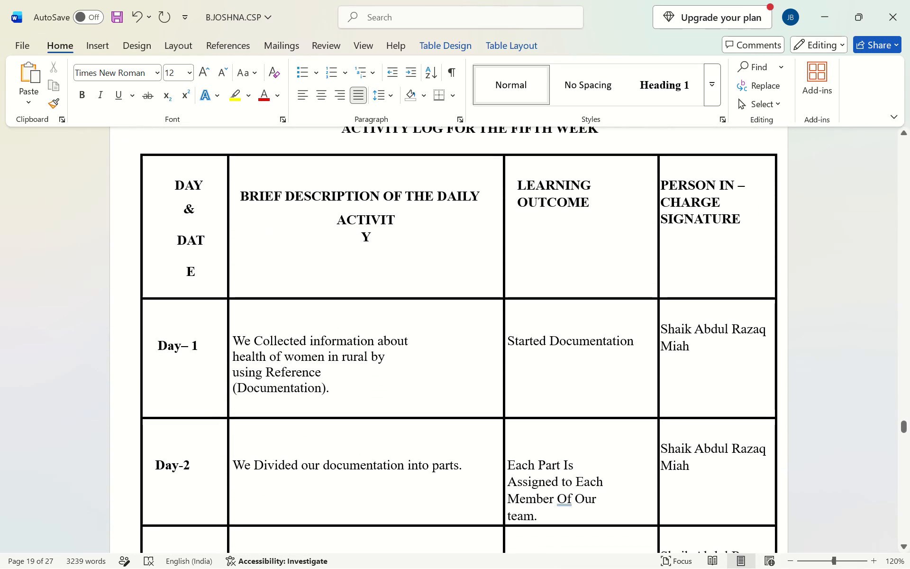
pyautogui.press('BackSpace')
pyautogui.press('BackSpace')
pyautogui.press('BackSpace')
pyautogui.press('BackSpace')
pyautogui.press('BackSpace')
pyautogui.press('BackSpace')
pyautogui.press('BackSpace')
pyautogui.press('BackSpace')
pyautogui.press('BackSpace')
pyautogui.press('BackSpace')
pyautogui.press('BackSpace')
pyautogui.press('BackSpace')
pyautogui.press('BackSpace')
pyautogui.press('BackSpace')
pyautogui.press('BackSpace')
pyautogui.press('BackSpace')
pyautogui.press('BackSpace')
pyautogui.press('BackSpace')
pyautogui.press('BackSpace')
pyautogui.press('BackSpace')
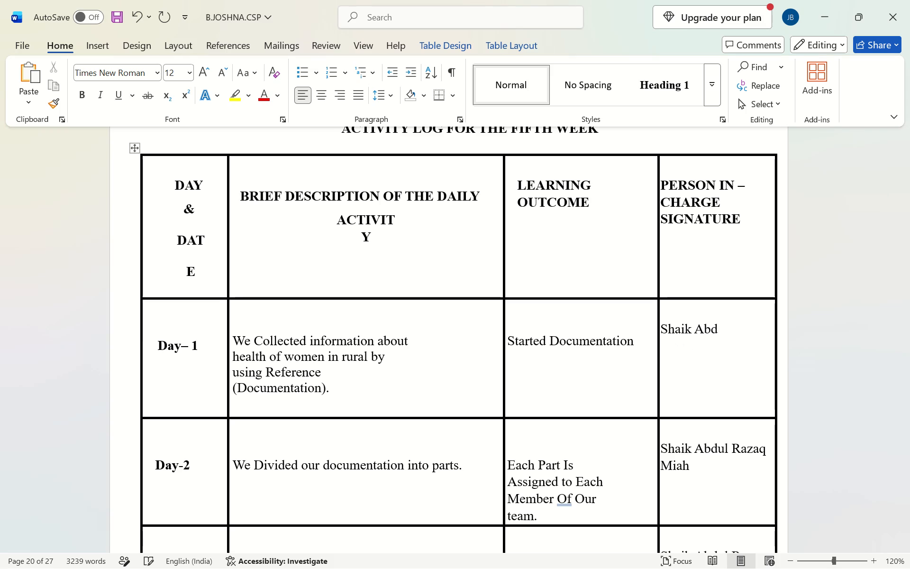
pyautogui.press('Up')
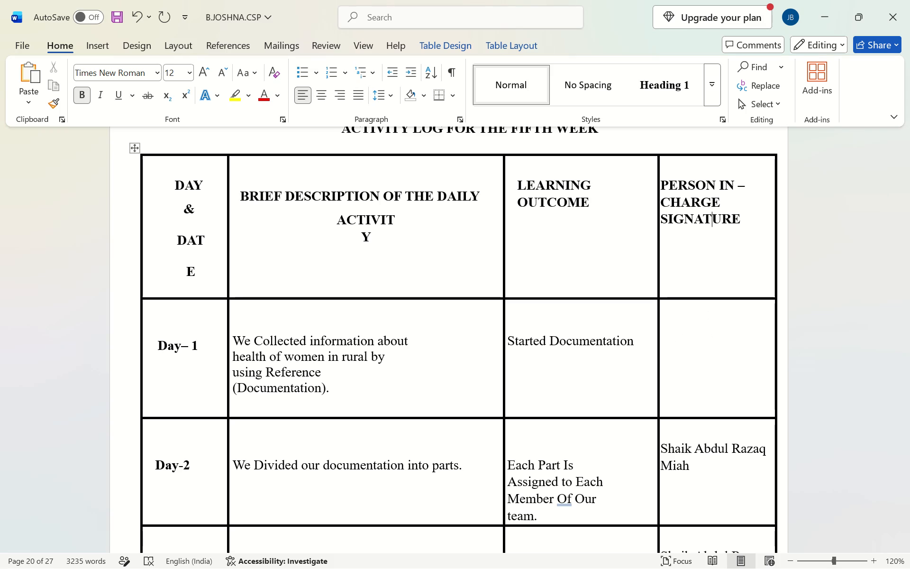
pyautogui.press('Down')
pyautogui.press('BackSpace')
pyautogui.press('BackSpace')
pyautogui.press('BackSpace')
pyautogui.press('BackSpace')
pyautogui.press('BackSpace')
pyautogui.press('BackSpace')
pyautogui.press('BackSpace')
pyautogui.press('BackSpace')
pyautogui.press('BackSpace')
pyautogui.press('BackSpace')
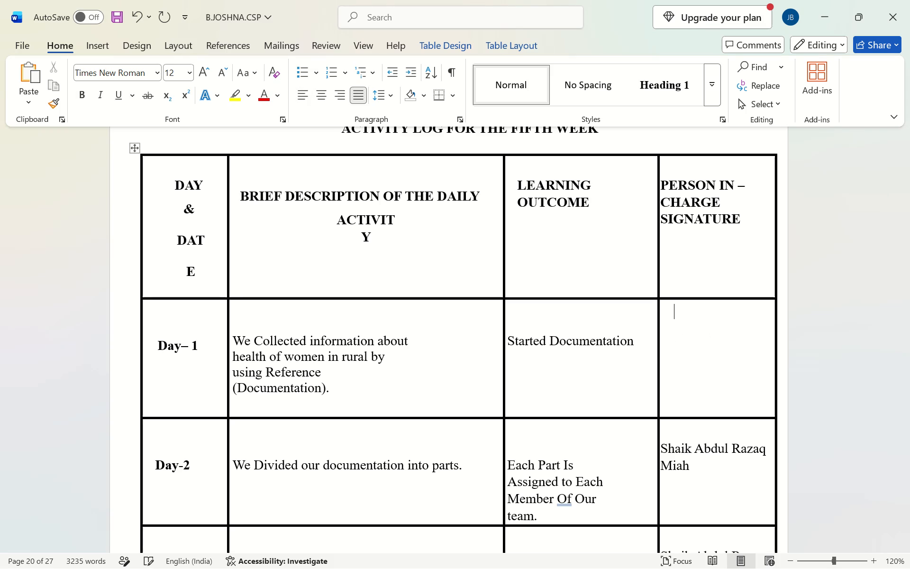
pyautogui.press('BackSpace')
pyautogui.press('BackSpace')
pyautogui.press('BackSpace')
pyautogui.hotkey('ctrl', 'v')
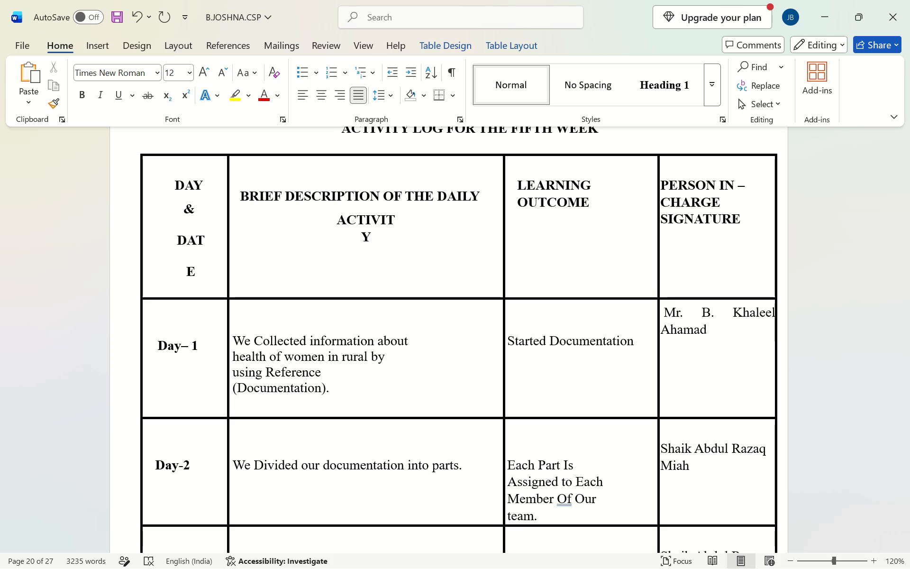
# Replace the Day 2 in-charge name with the copied project guide's name in the fifth week's activity log.
pyautogui.scroll(-1, 690, 346)
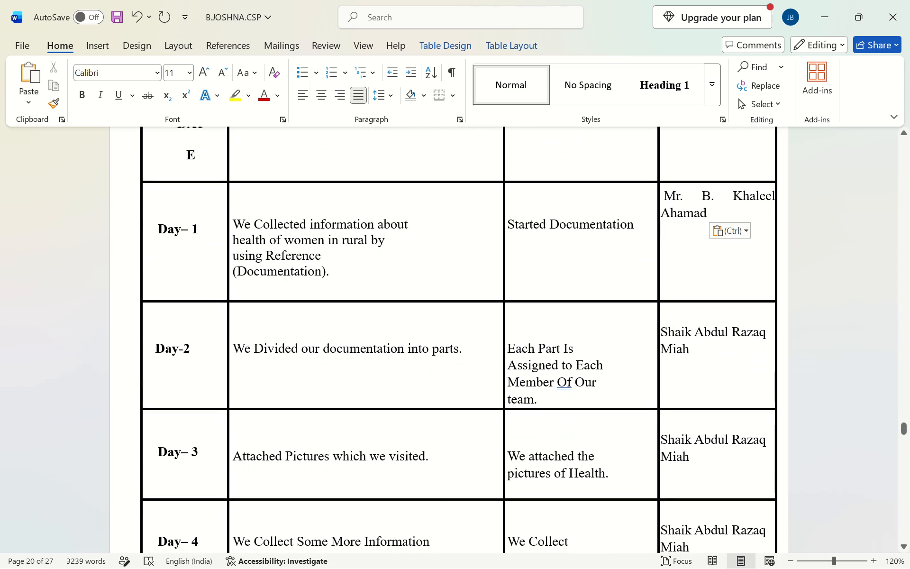
pyautogui.moveTo(665, 330); pyautogui.dragTo(709, 373)
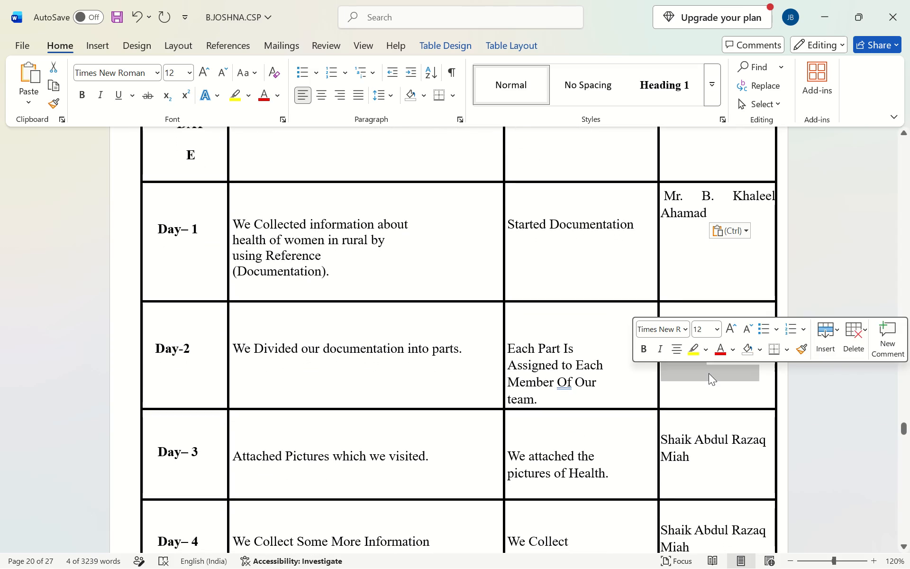
pyautogui.press('BackSpace')
pyautogui.press('BackSpace')
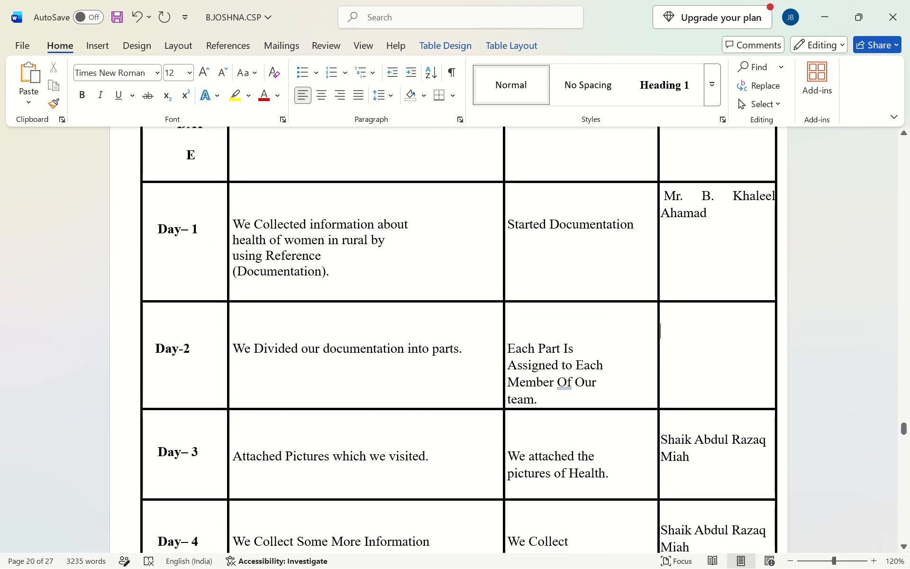
pyautogui.press('Up')
pyautogui.hotkey('ctrl', 'v')
# Replace the Day 3 in-charge name with the copied project guide's name in the fifth week's activity log.
pyautogui.scroll(-1, 709, 373)
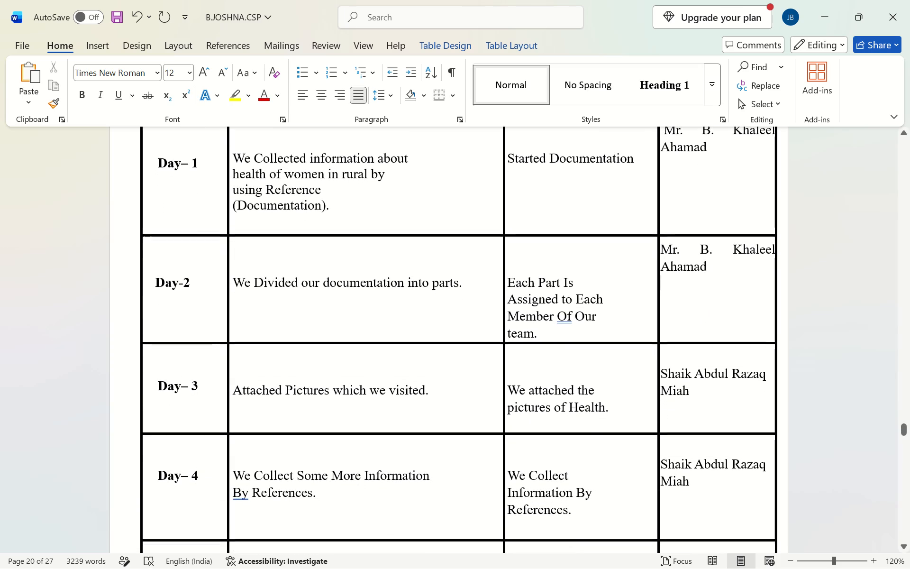
pyautogui.moveTo(663, 372); pyautogui.dragTo(736, 403)
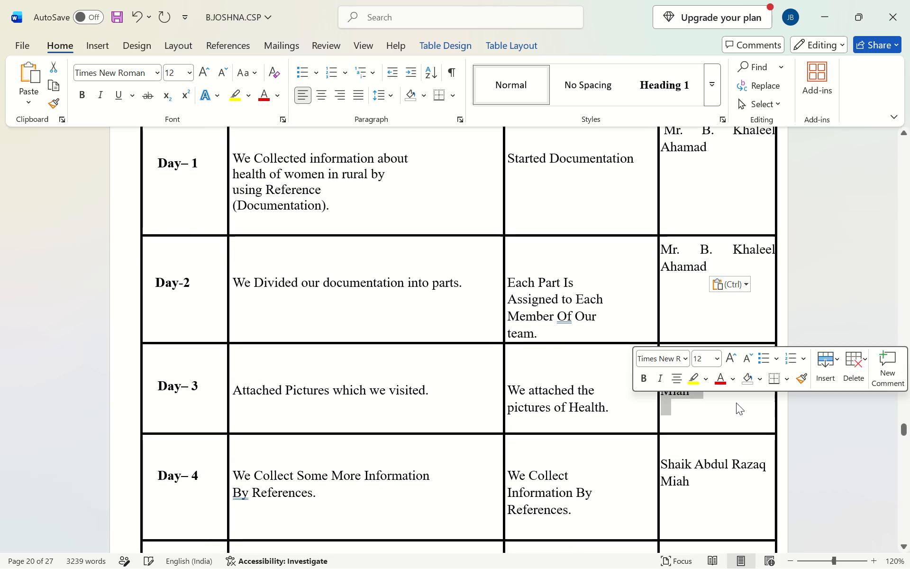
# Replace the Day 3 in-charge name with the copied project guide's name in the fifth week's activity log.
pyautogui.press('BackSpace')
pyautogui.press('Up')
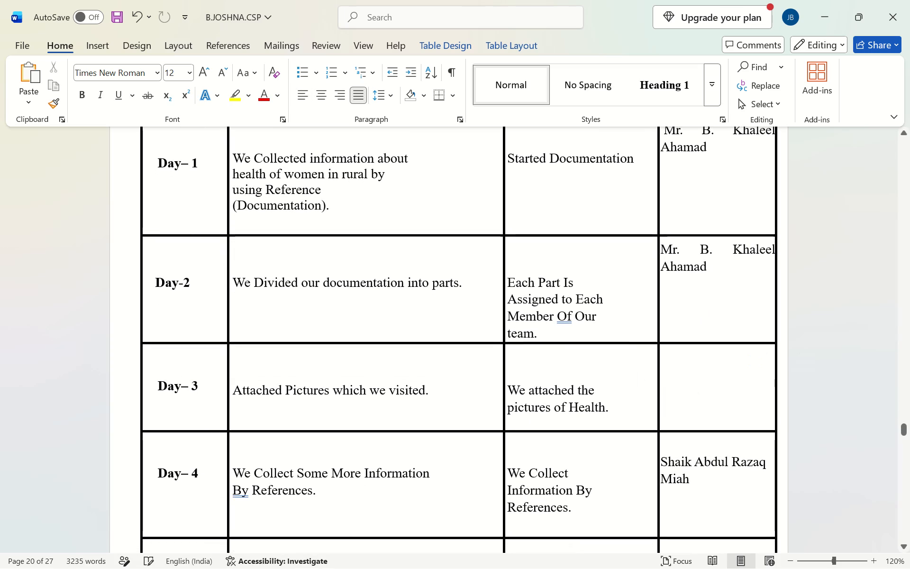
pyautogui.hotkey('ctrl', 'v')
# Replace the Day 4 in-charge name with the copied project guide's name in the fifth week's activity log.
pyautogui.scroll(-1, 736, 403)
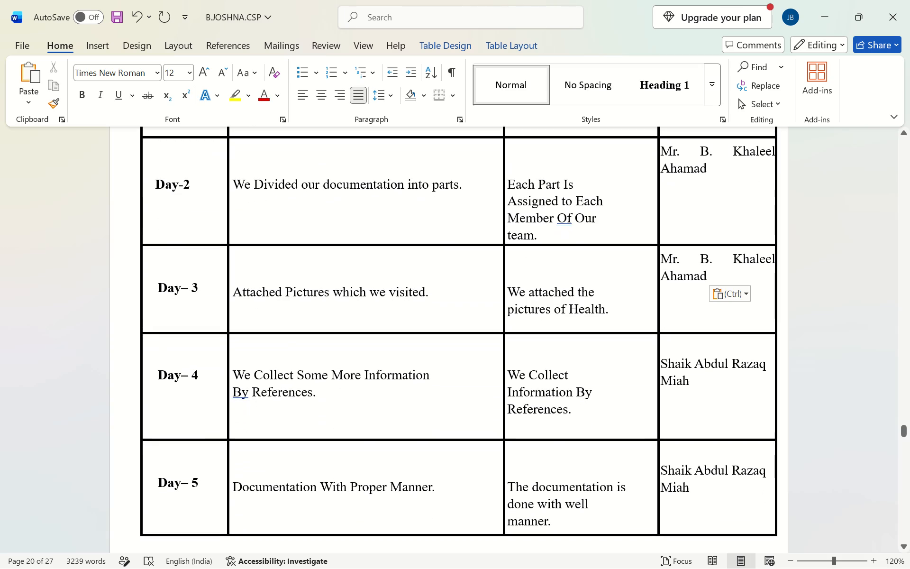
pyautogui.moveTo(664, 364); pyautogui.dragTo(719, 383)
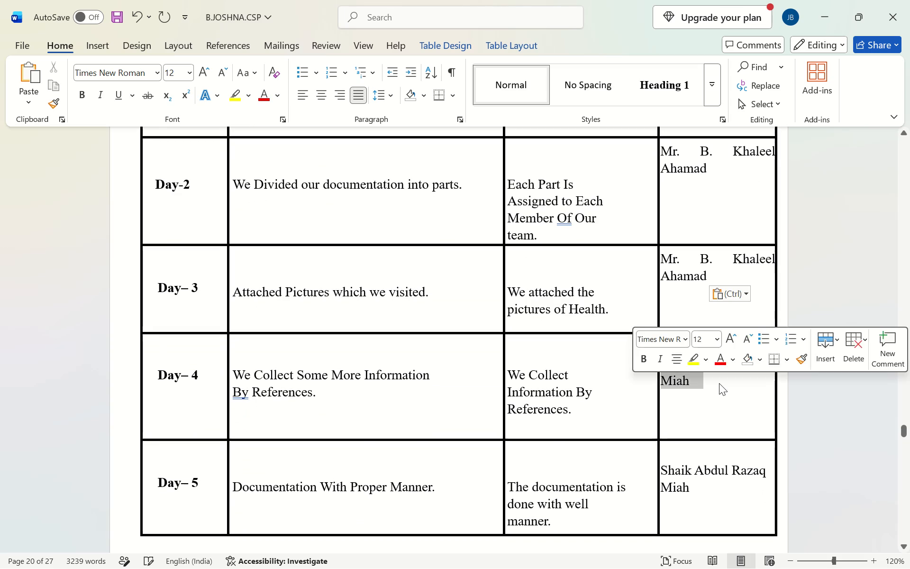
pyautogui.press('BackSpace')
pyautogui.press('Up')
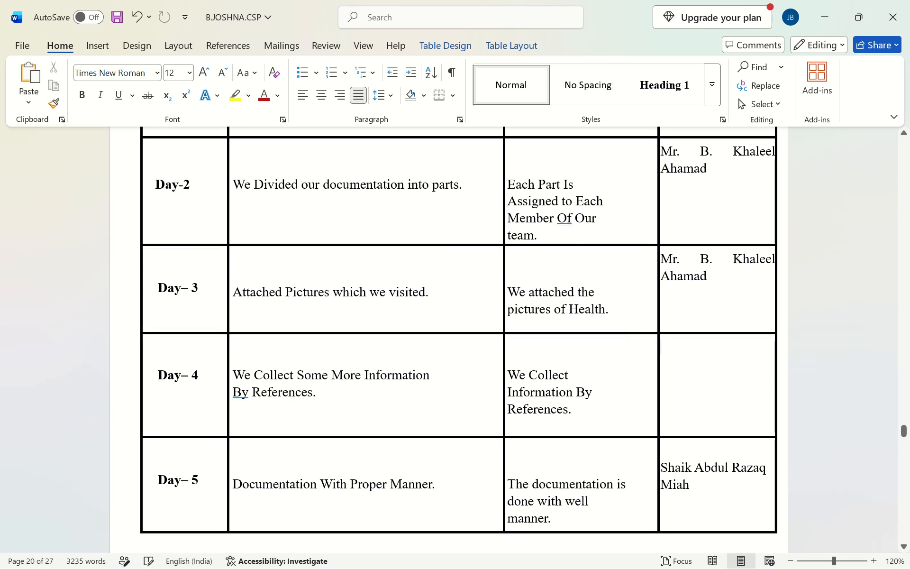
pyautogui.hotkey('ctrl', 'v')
# Review the in-charge name entries across the fifth week's activity log and the start of the Week 5 report.
pyautogui.scroll(-1, 719, 383)
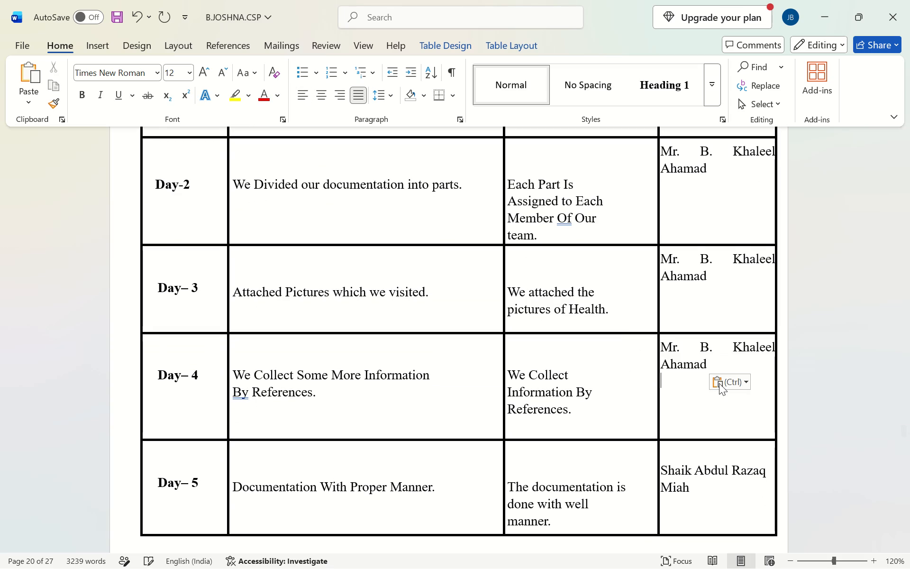
pyautogui.scroll(-2, 719, 383)
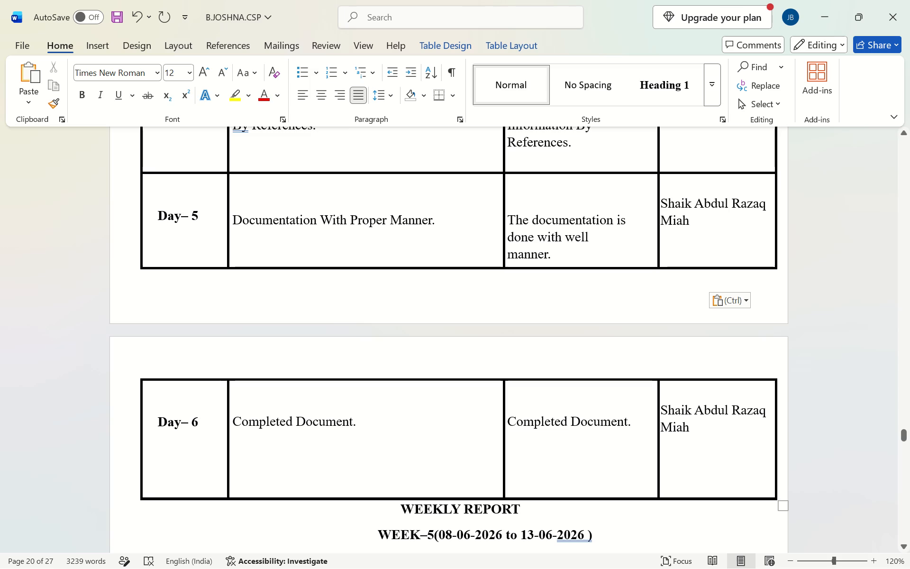
pyautogui.scroll(-3, 719, 383)
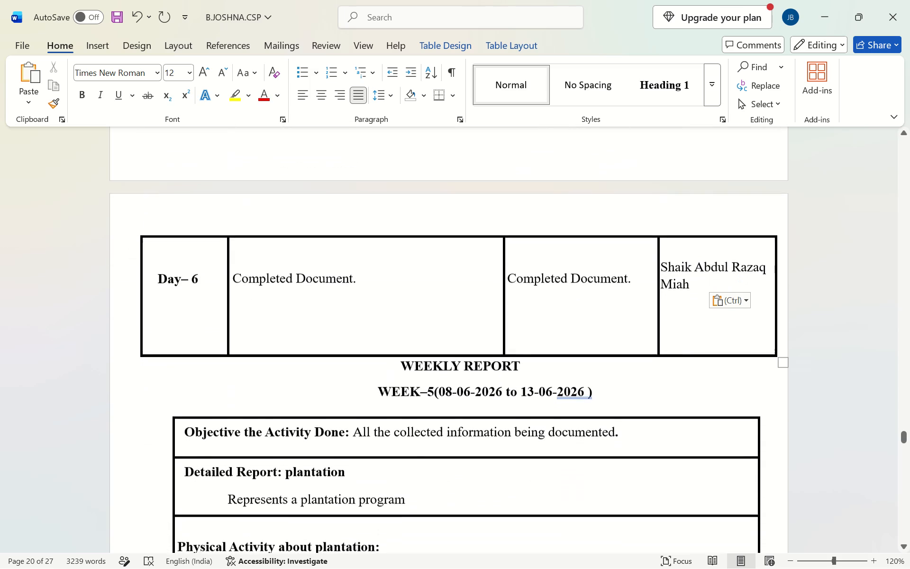
pyautogui.scroll(-1, 719, 383)
pyautogui.scroll(1, 719, 383)
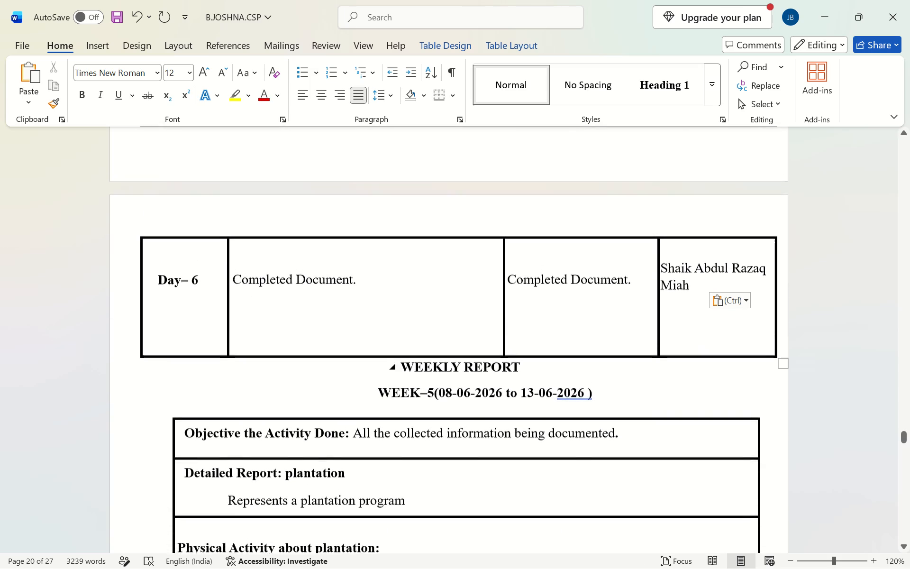
pyautogui.scroll(1, 719, 383)
pyautogui.scroll(4, 603, 256)
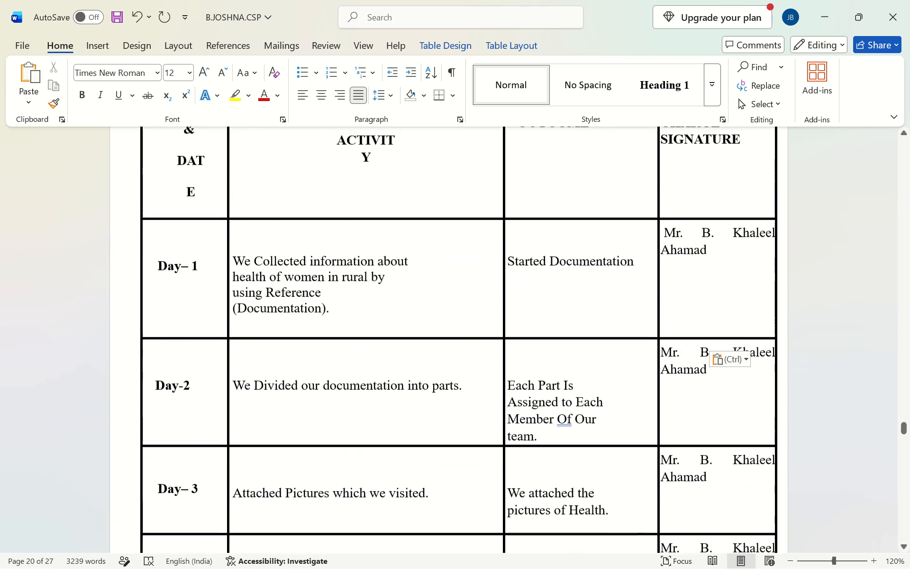
pyautogui.scroll(2, 603, 256)
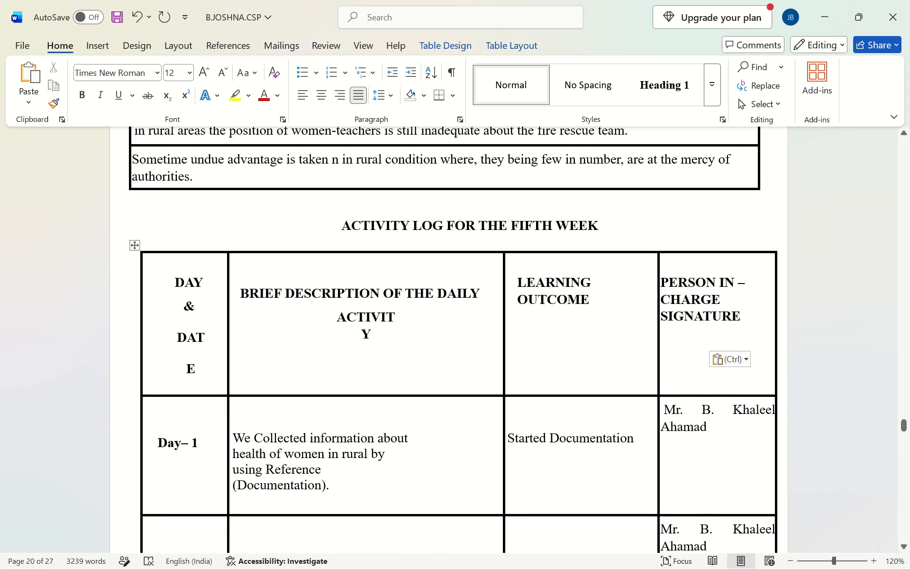
# Close the document without saving the changes.
pyautogui.click(907, 4)
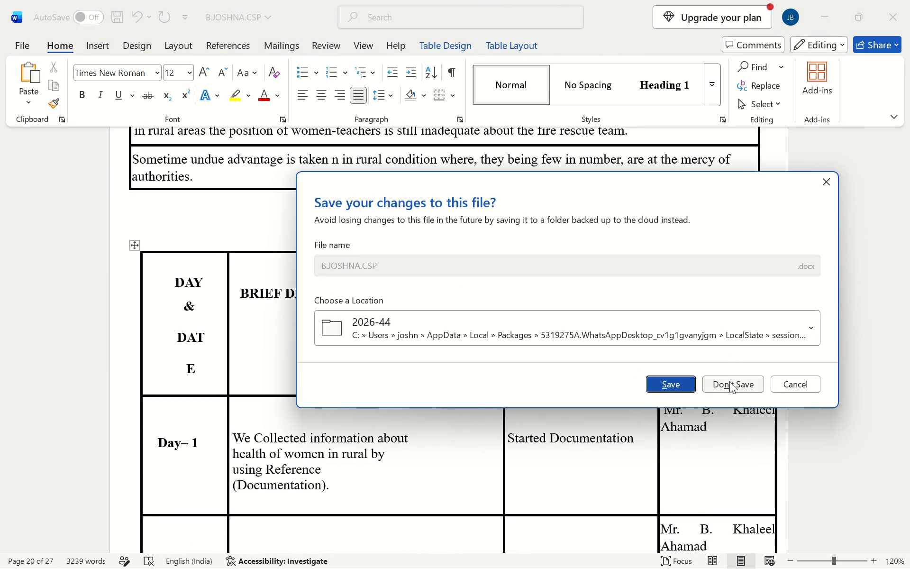
pyautogui.click(730, 383)
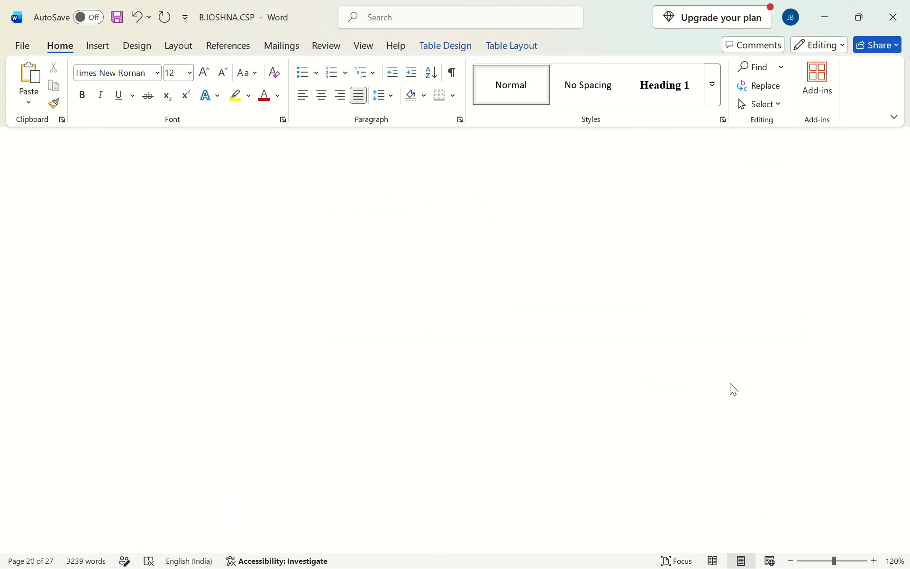